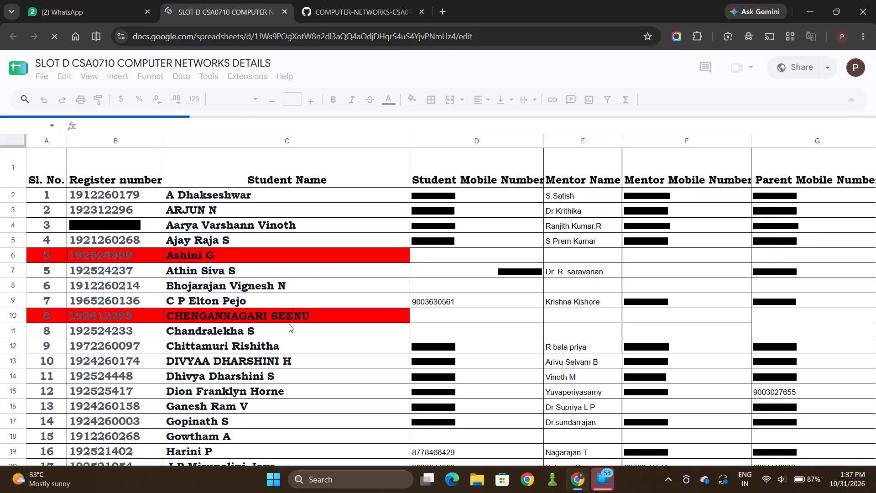
Open the 4. GIT HUB LINKS sheet and select cell F9 in the CO1 Assessment 1 column.
scroll(611, 290, "left", 1)
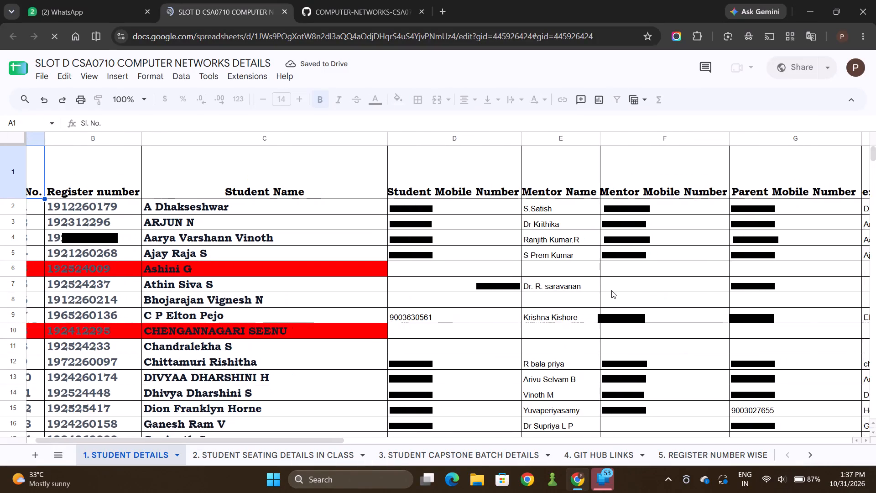
scroll(611, 290, "left", 1)
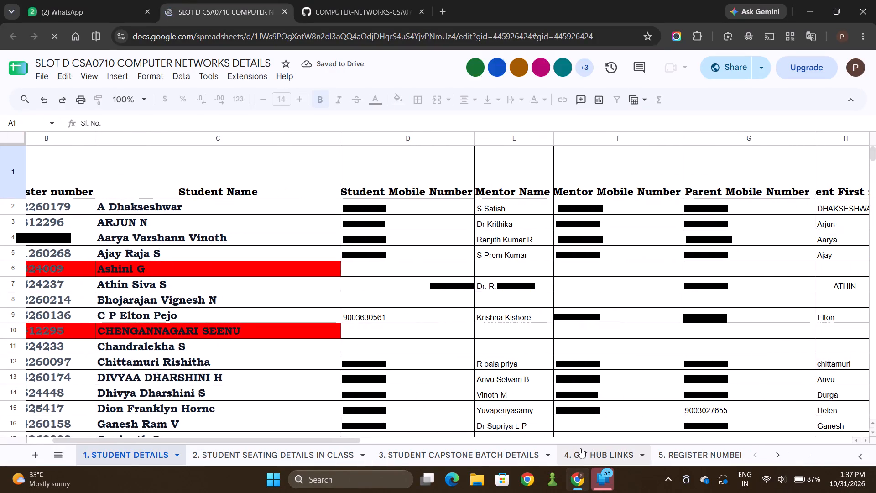
left_click(580, 448)
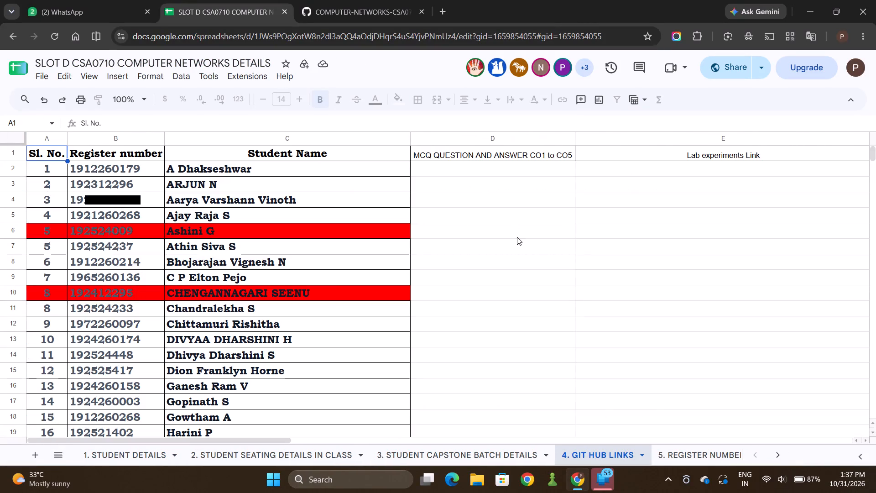
scroll(630, 262, "left", 2)
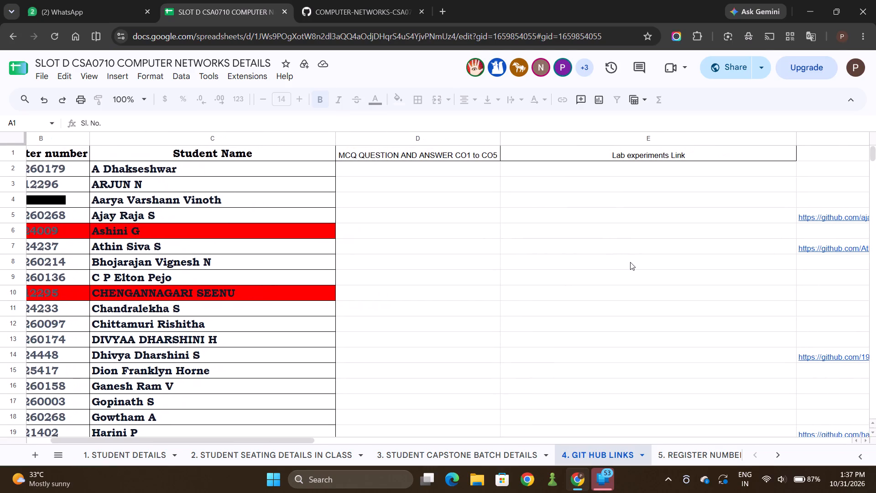
scroll(630, 262, "left", 5)
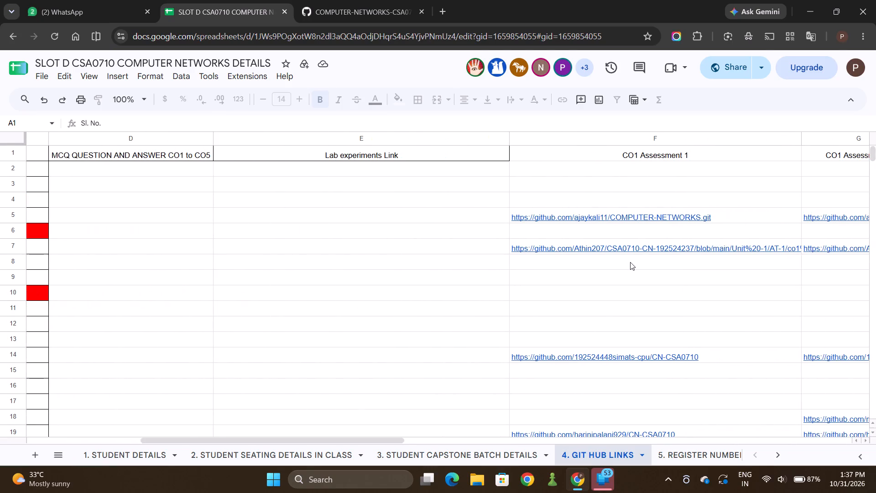
scroll(630, 262, "left", 1)
scroll(630, 262, "right", 1)
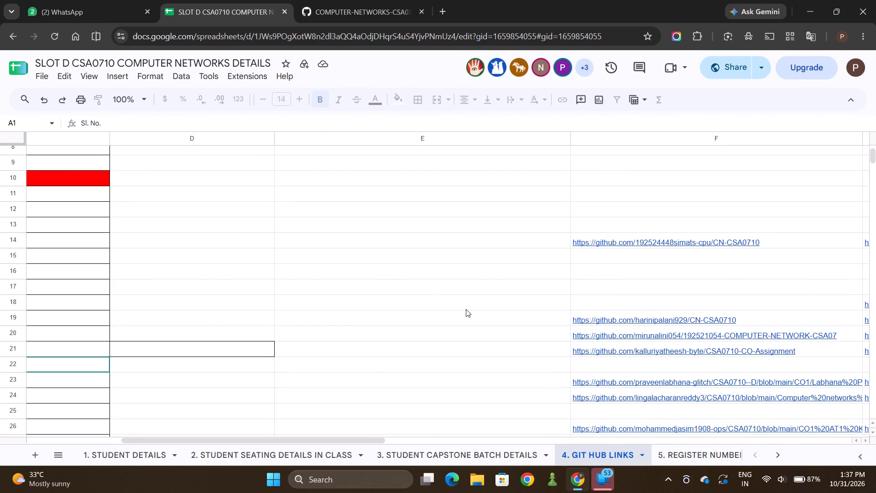
scroll(466, 309, "up", 3)
scroll(466, 309, "right", 6)
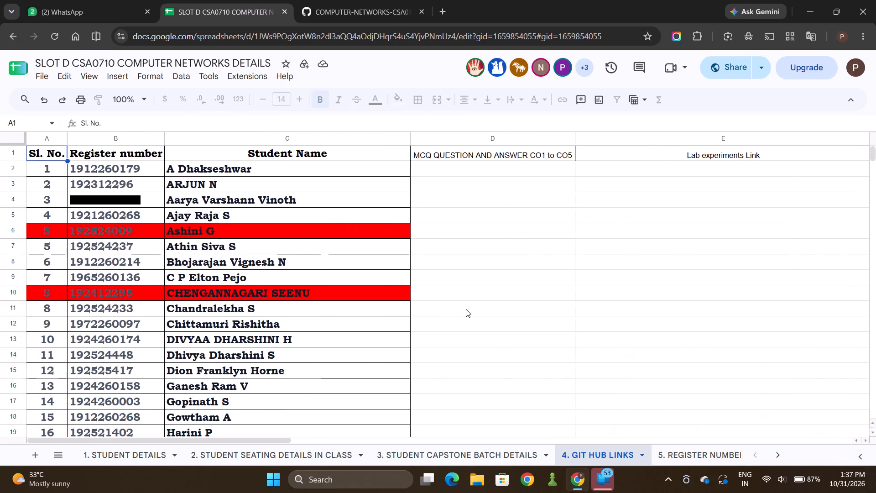
scroll(466, 309, "left", 2)
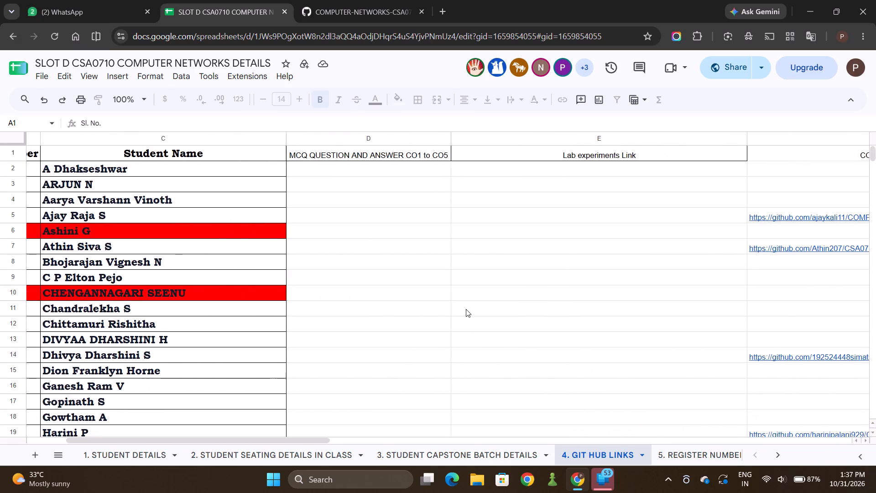
scroll(466, 309, "left", 6)
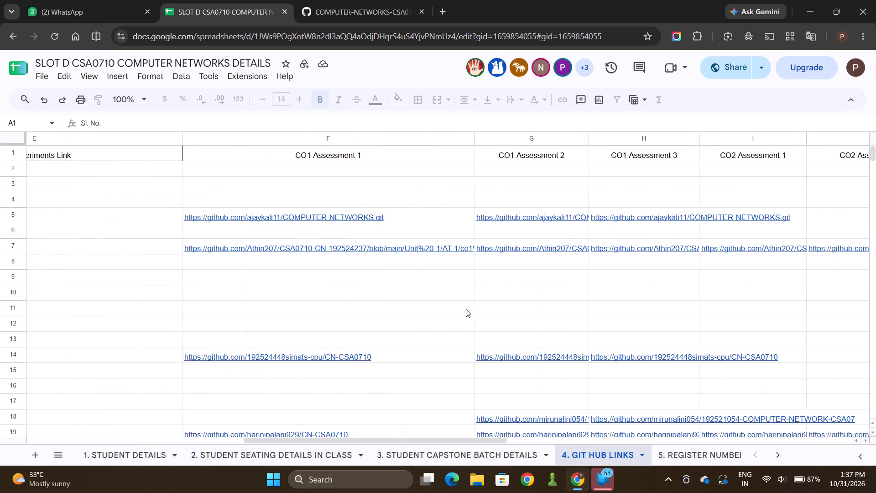
scroll(466, 309, "left", 1)
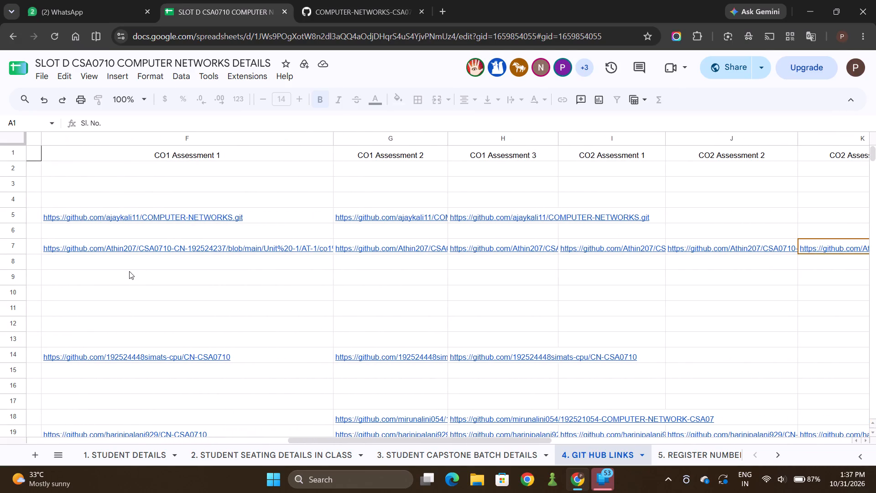
left_click(129, 271)
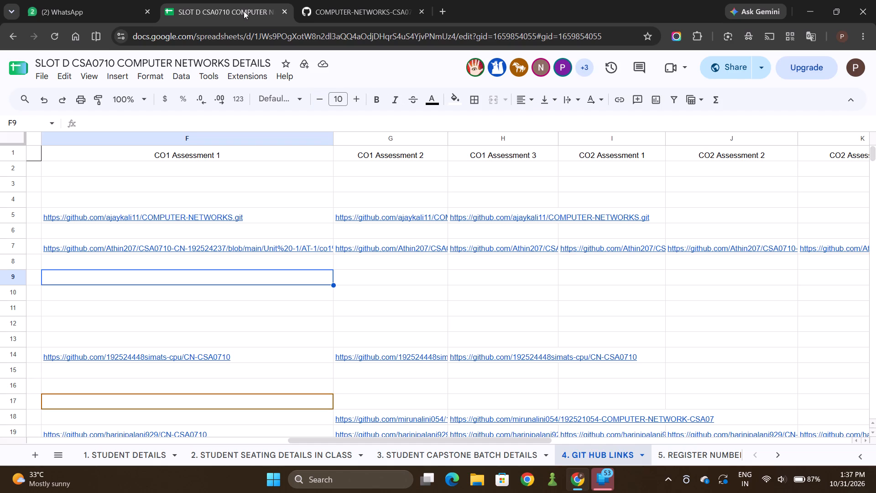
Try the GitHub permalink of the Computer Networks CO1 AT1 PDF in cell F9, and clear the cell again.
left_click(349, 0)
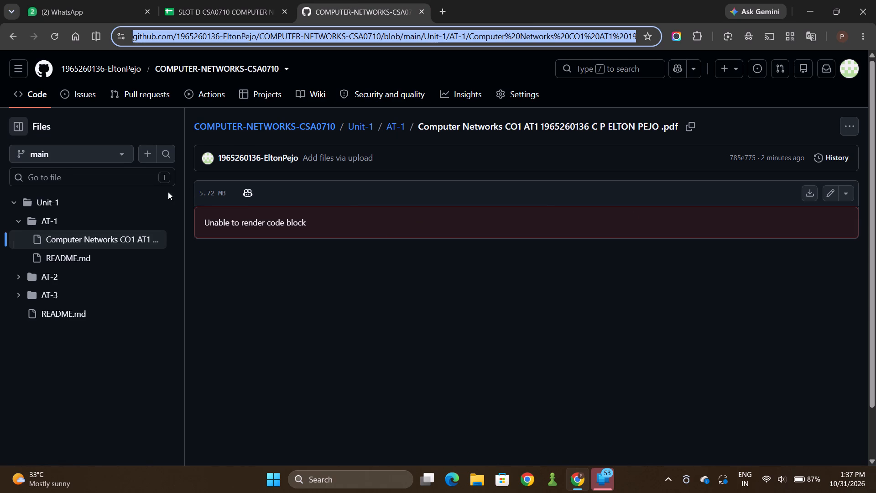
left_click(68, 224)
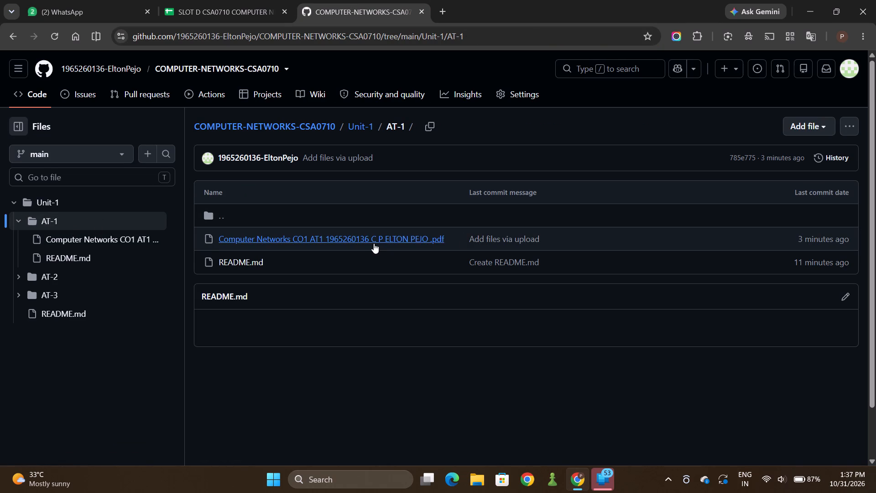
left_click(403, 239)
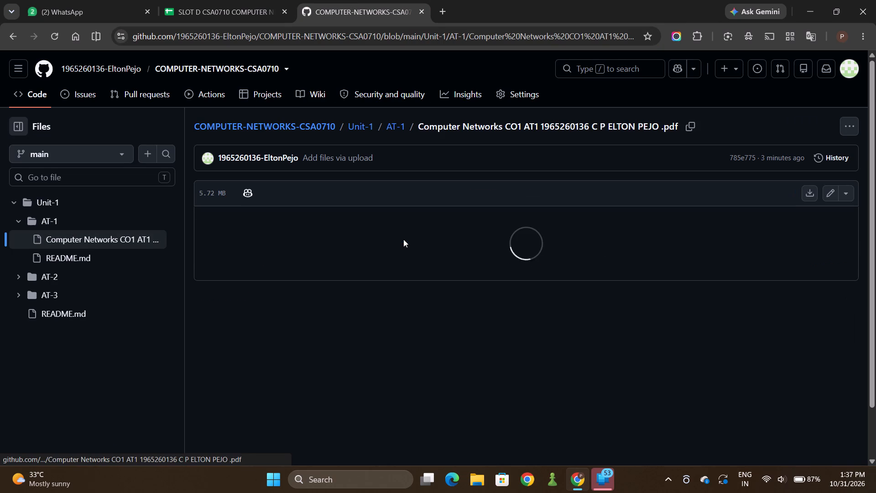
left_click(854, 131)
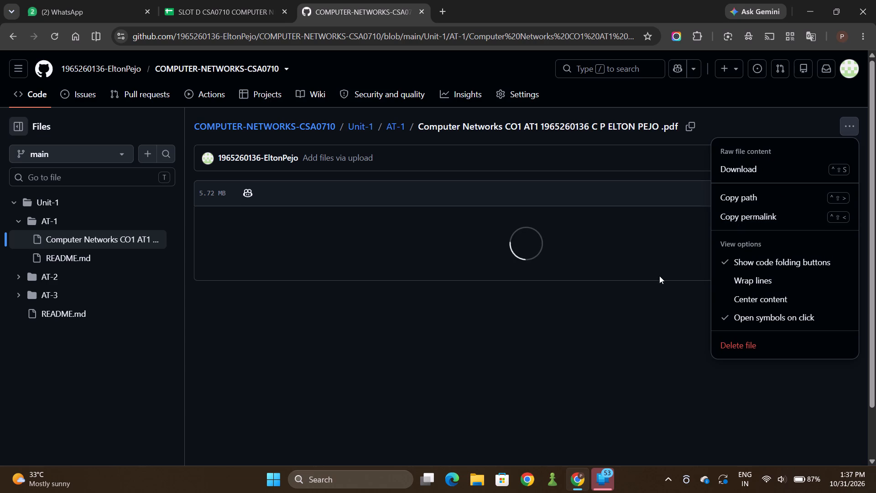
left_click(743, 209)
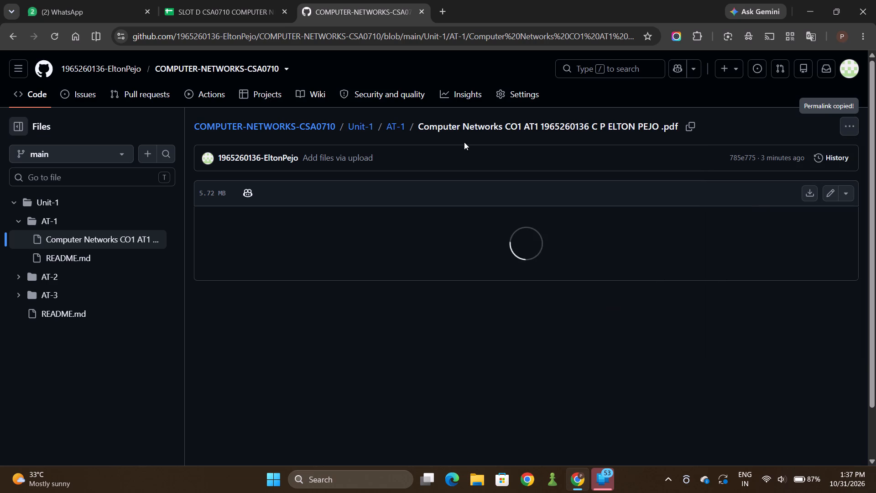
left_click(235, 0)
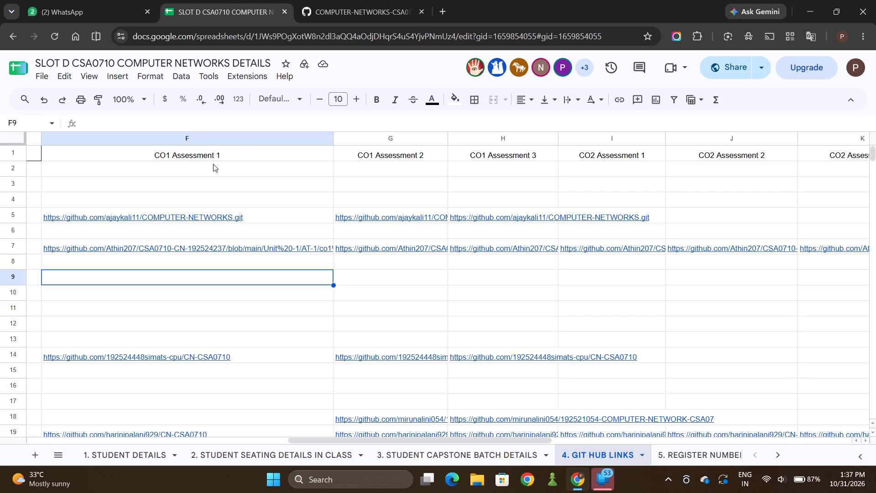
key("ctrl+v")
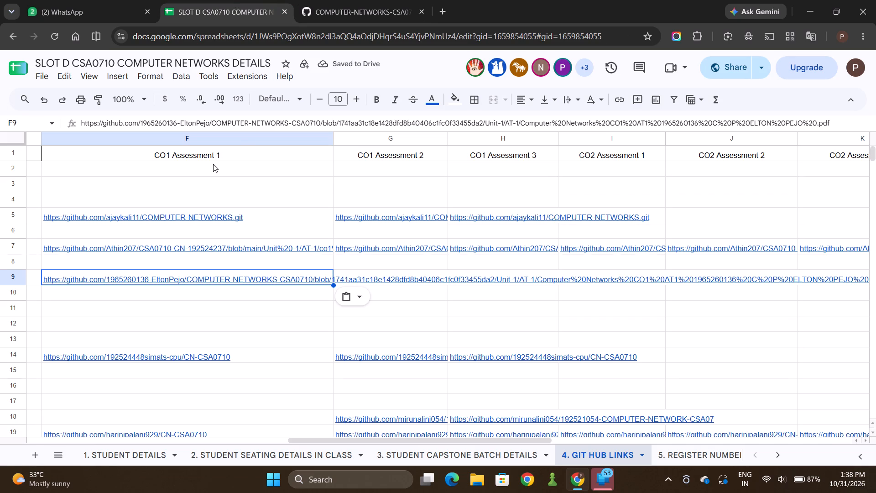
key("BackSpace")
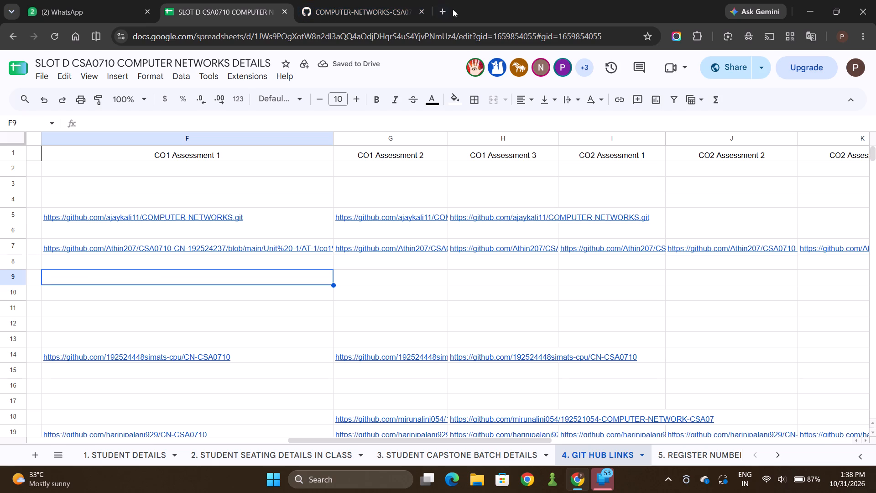
Open the copied permalink of the CO1 AT1 PDF in a new browser tab to check it.
left_click(436, 6)
left_click(364, 0)
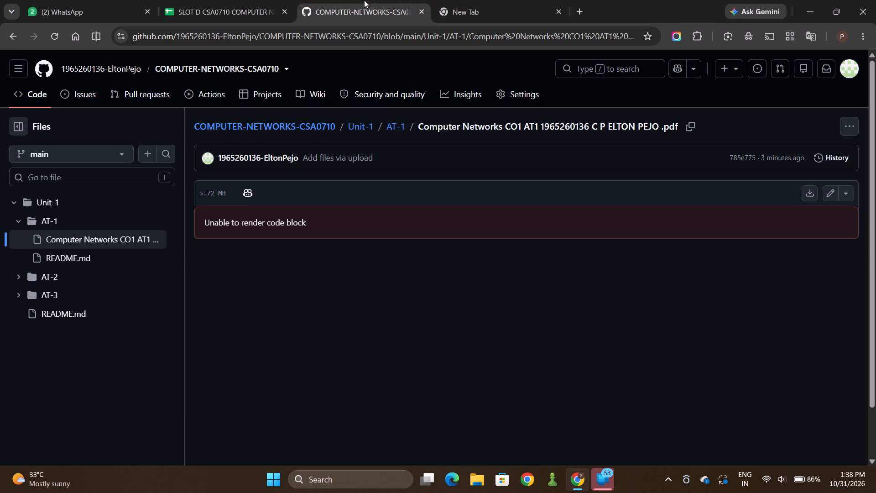
left_click(457, 0)
key("ctrl+v")
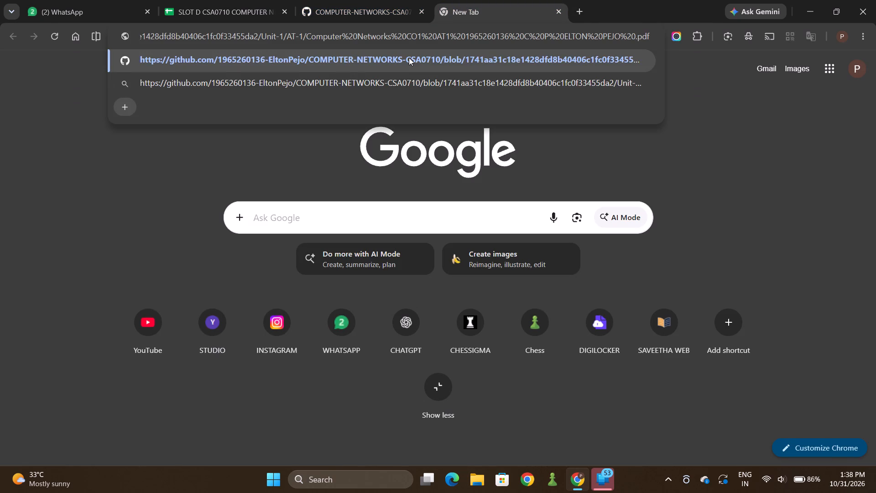
key("Return")
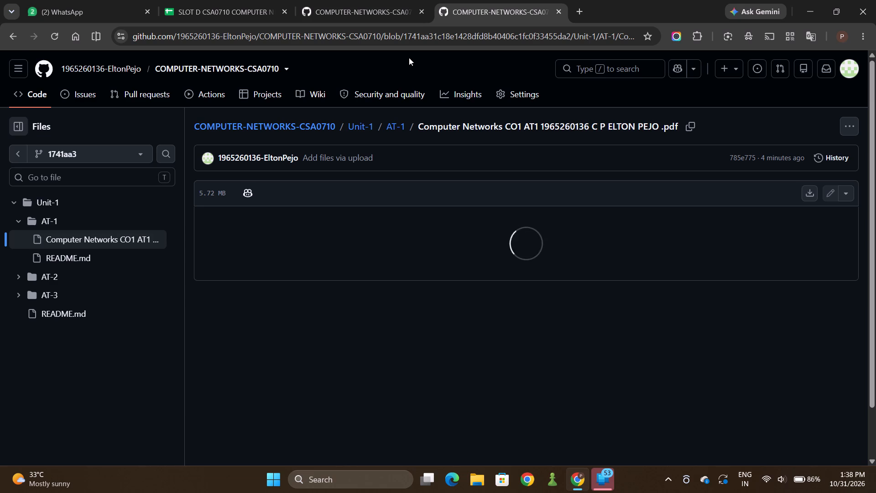
Return to the spreadsheet and examine how the GitHub links in the other students' assessment cells are written.
left_click(362, 0)
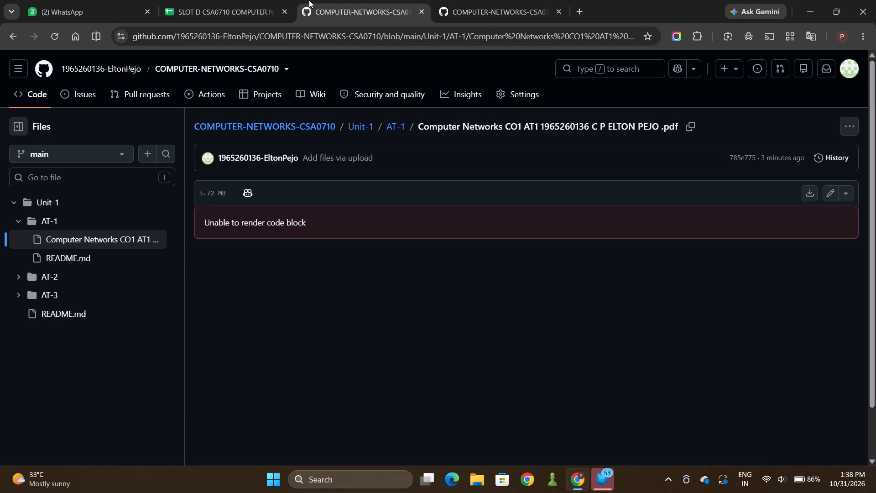
left_click(309, 0)
left_click(249, 0)
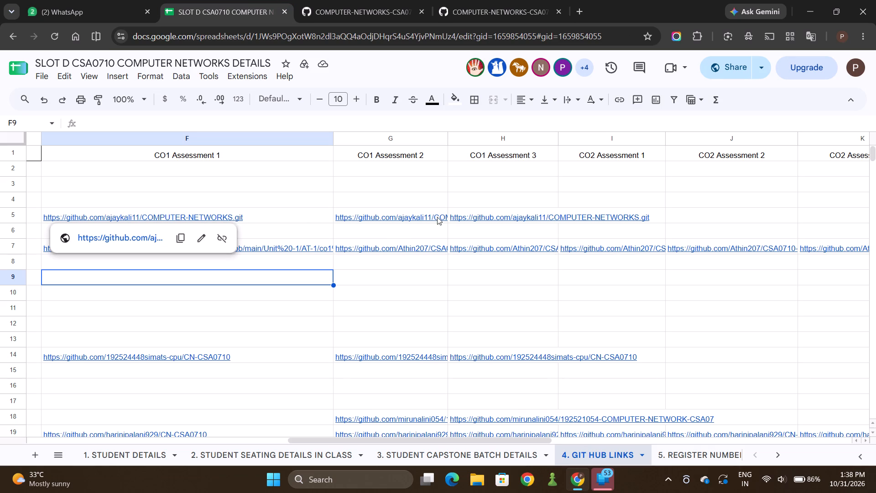
left_click(423, 217)
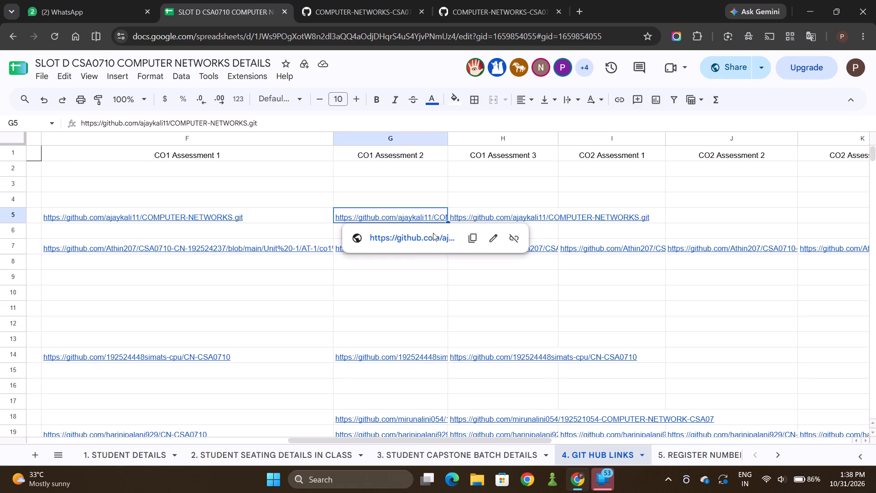
left_click(397, 288)
scroll(250, 351, "down", 3)
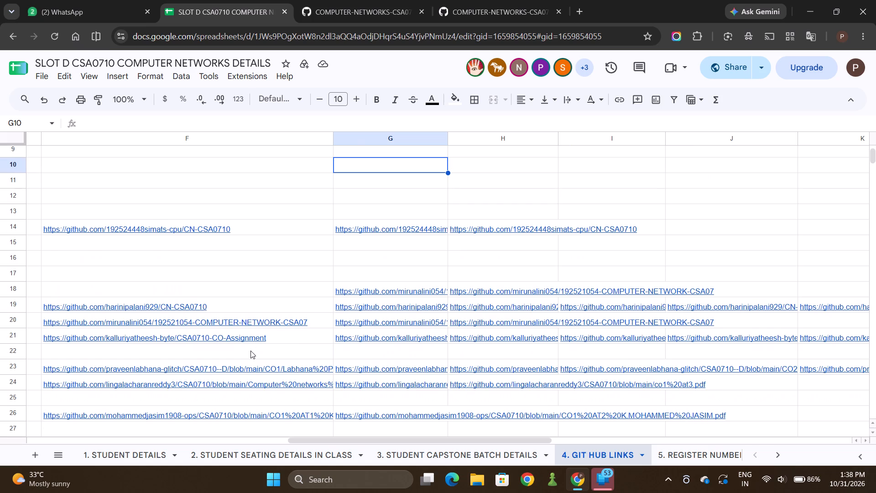
scroll(261, 294, "up", 1)
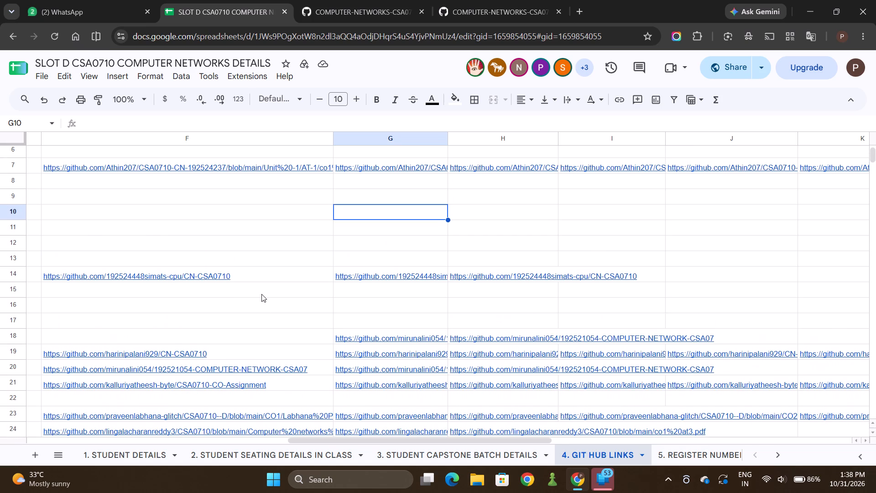
scroll(261, 294, "up", 4)
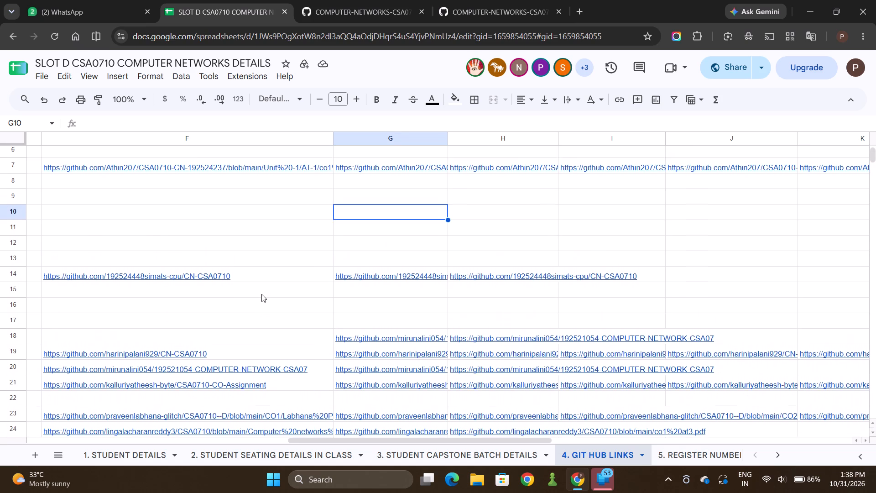
scroll(261, 294, "up", 1)
Close the extra browser tab showing the permalink version of the CO1 AT1 PDF.
left_click(381, 26)
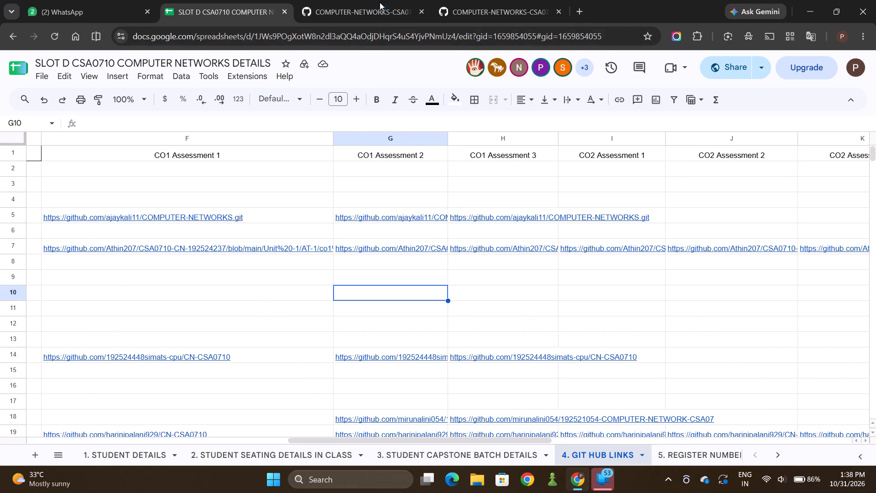
left_click(380, 0)
left_click(533, 0)
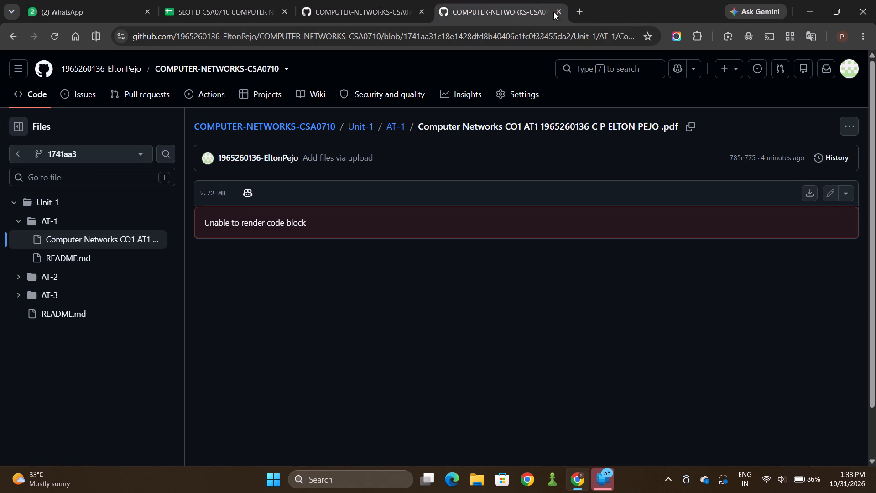
left_click(558, 14)
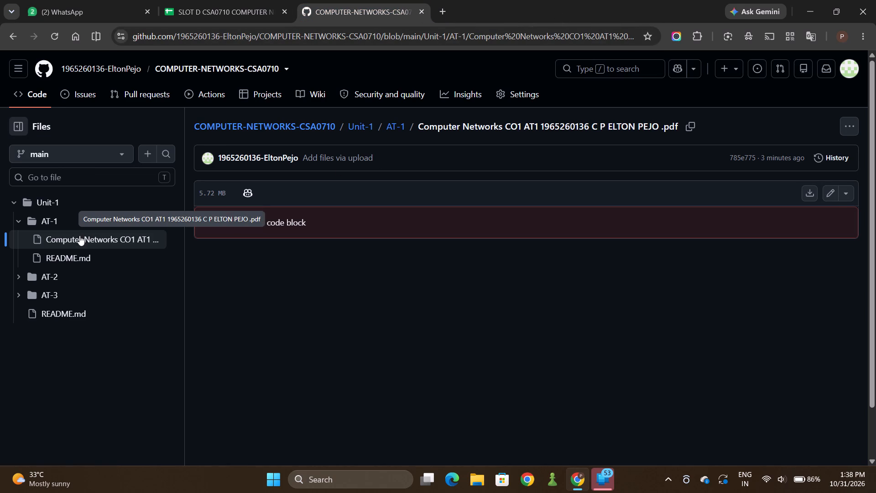
Copy the GitHub page address of the Computer Networks CO1 AT1 PDF and paste it into cell F9 of the class spreadsheet.
left_click(79, 236)
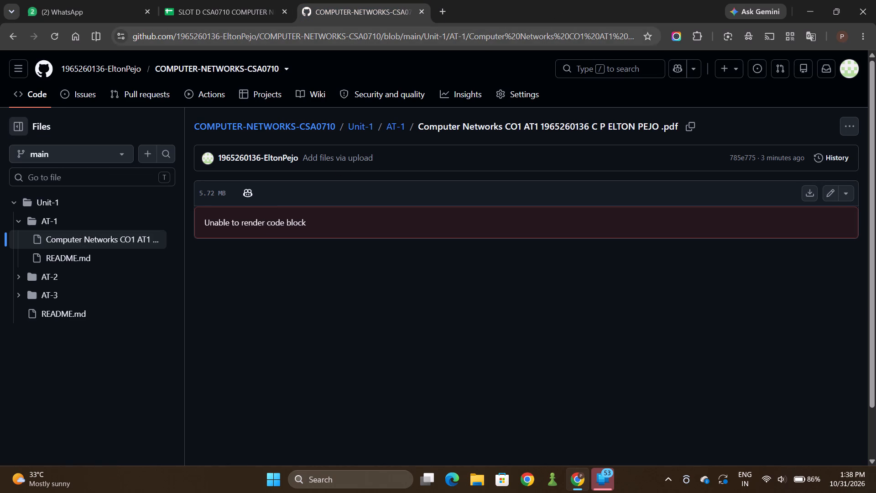
left_click(251, 35)
key("ctrl+c")
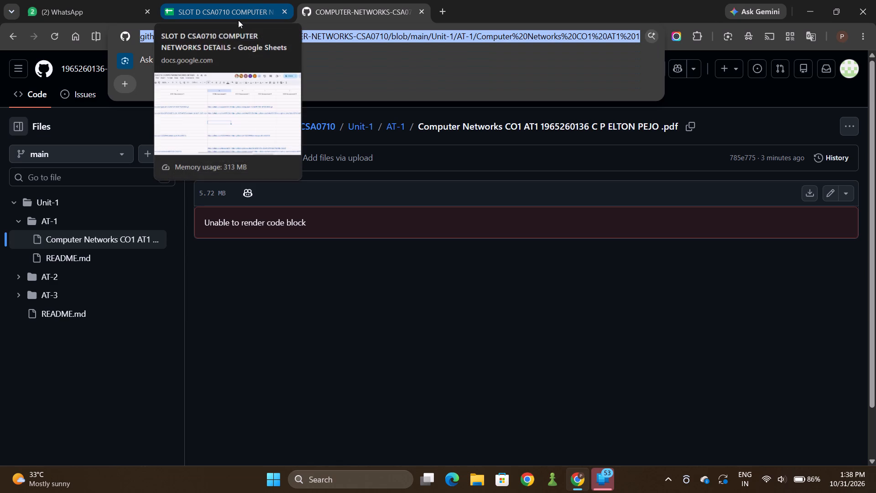
left_click(248, 0)
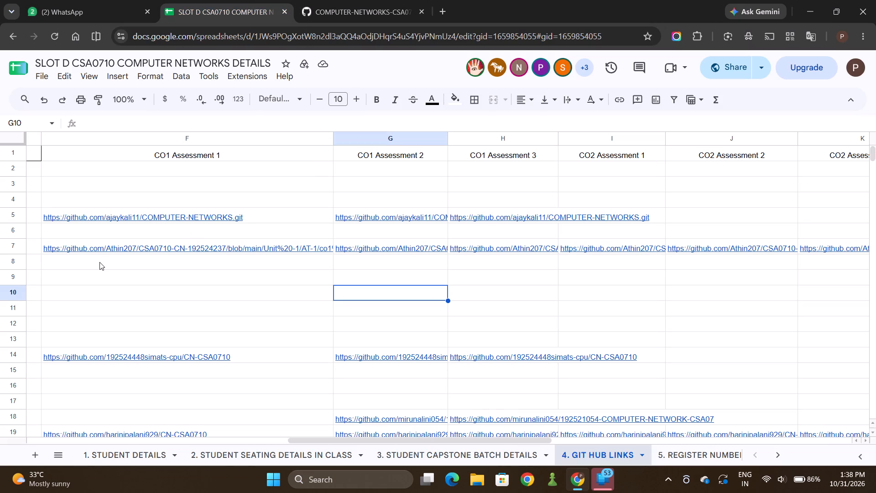
left_click(76, 276)
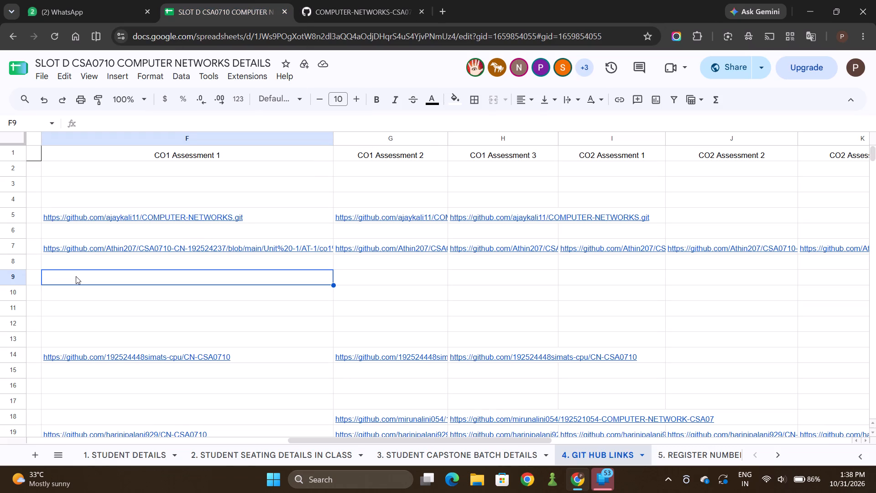
key("ctrl+v")
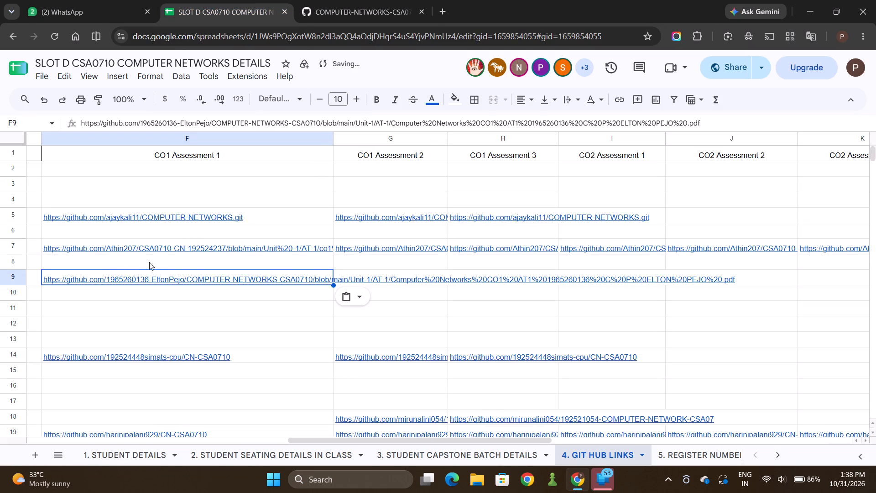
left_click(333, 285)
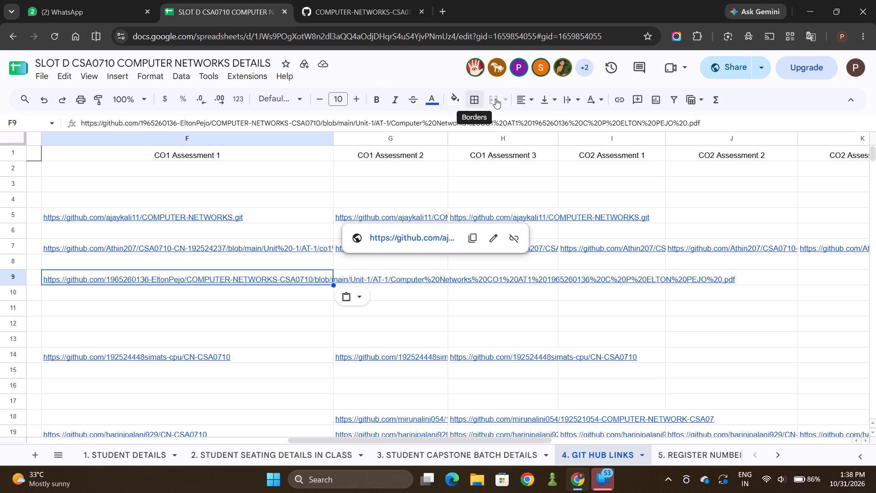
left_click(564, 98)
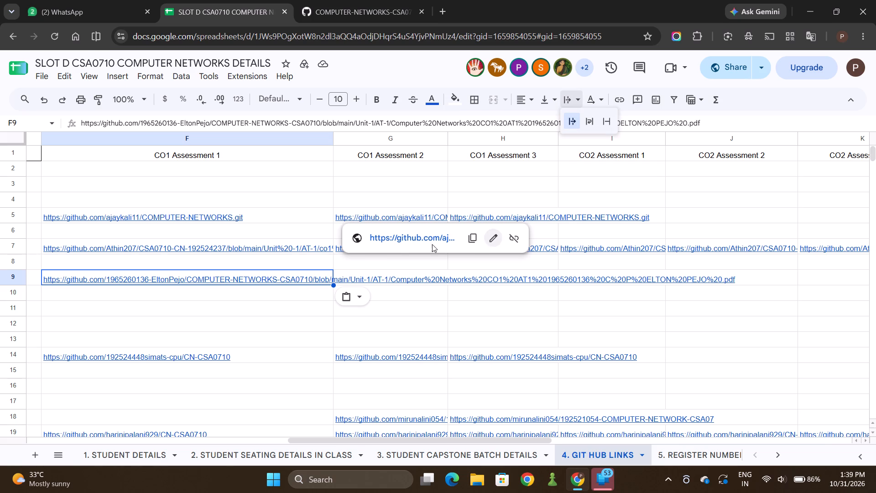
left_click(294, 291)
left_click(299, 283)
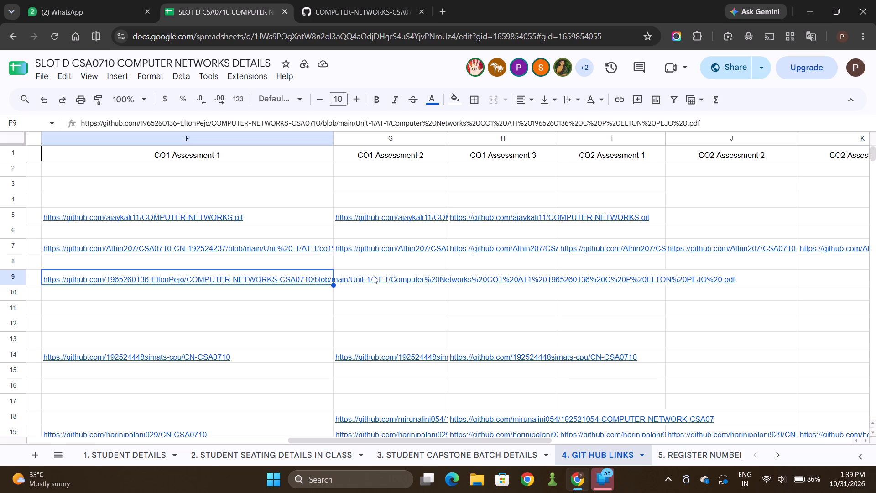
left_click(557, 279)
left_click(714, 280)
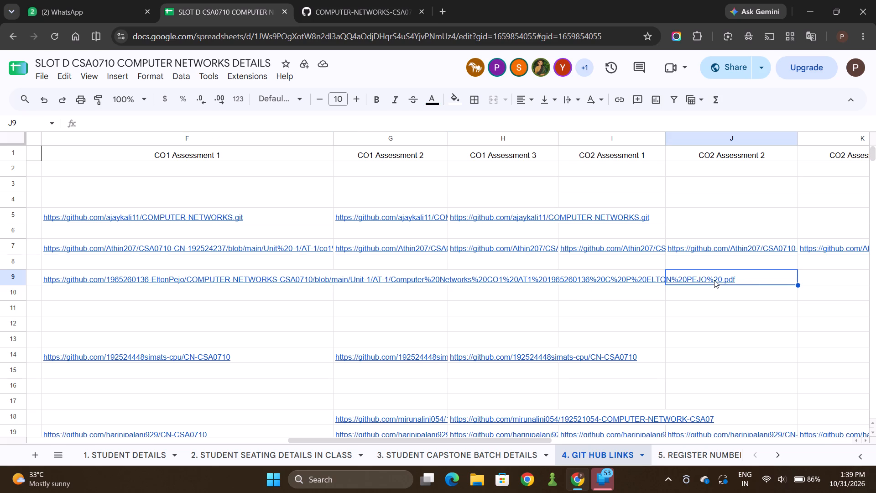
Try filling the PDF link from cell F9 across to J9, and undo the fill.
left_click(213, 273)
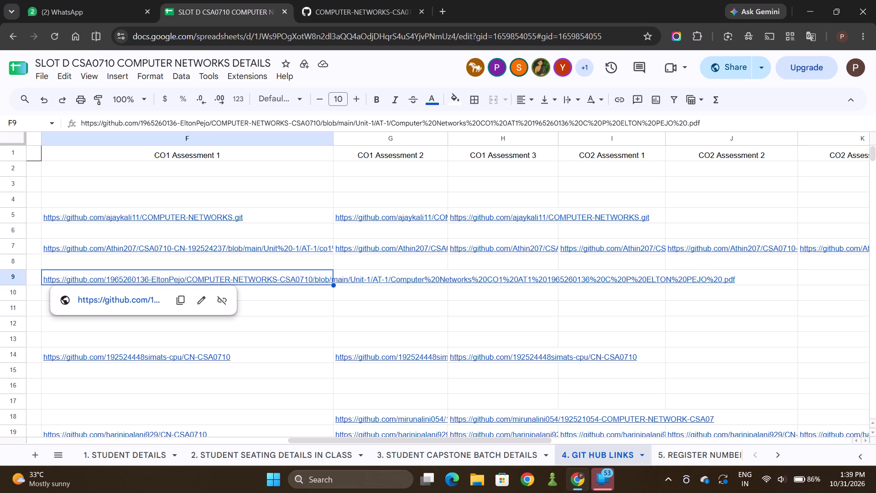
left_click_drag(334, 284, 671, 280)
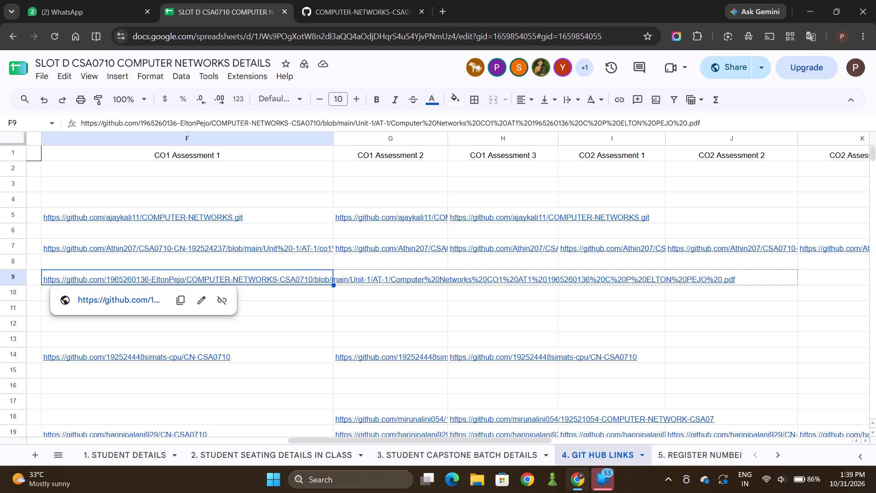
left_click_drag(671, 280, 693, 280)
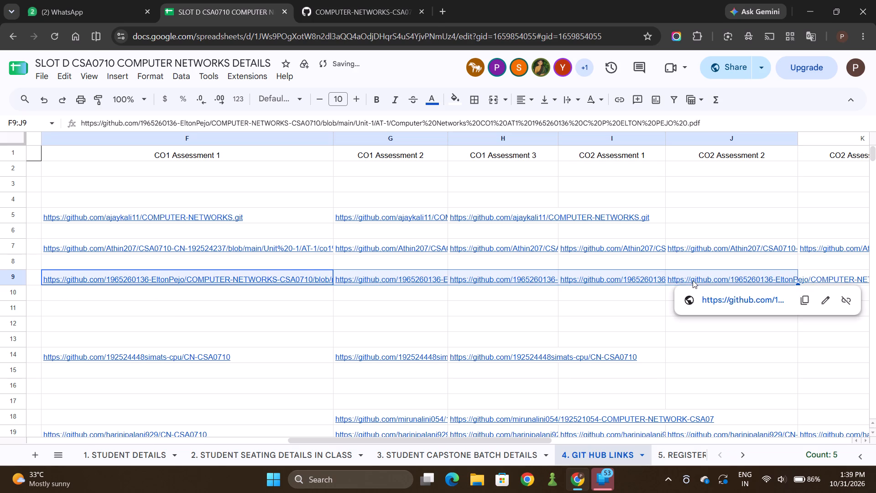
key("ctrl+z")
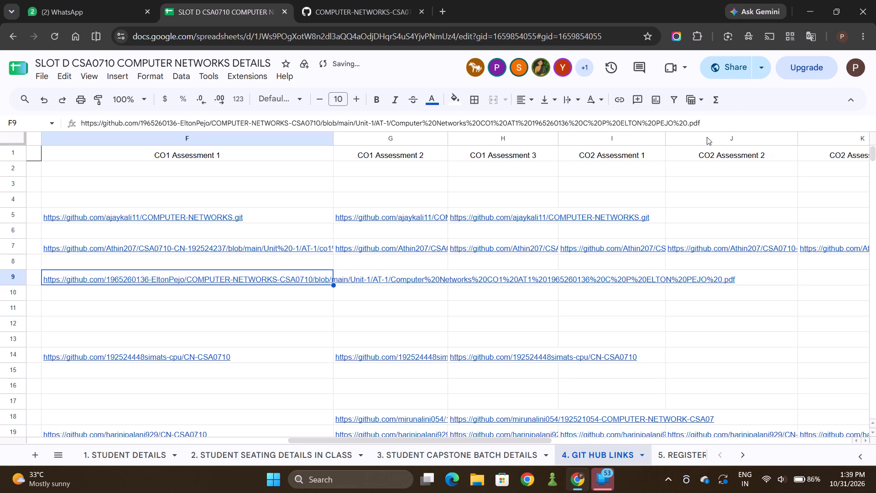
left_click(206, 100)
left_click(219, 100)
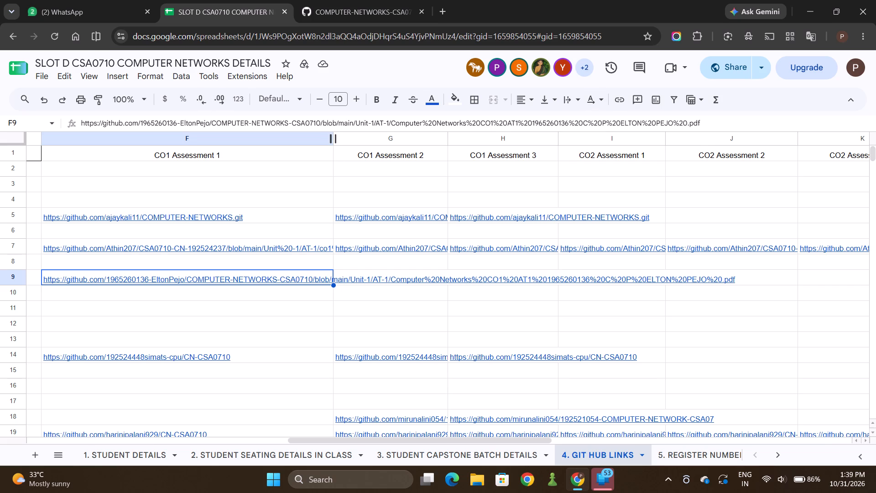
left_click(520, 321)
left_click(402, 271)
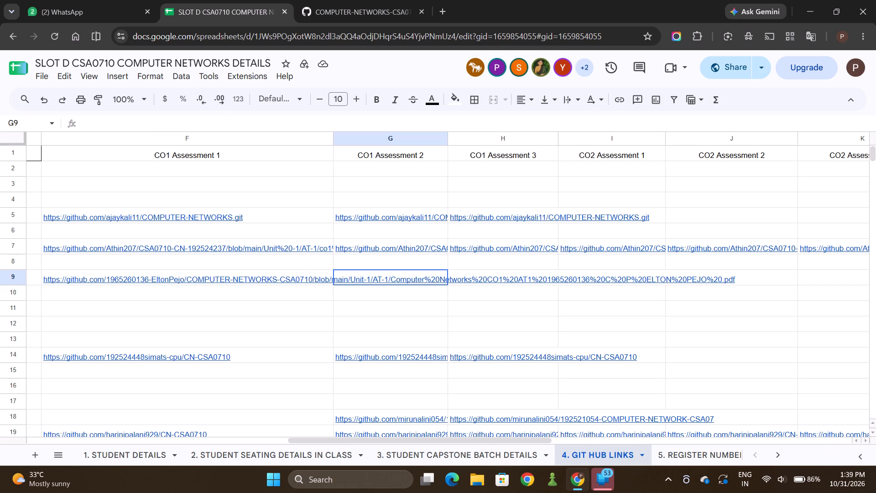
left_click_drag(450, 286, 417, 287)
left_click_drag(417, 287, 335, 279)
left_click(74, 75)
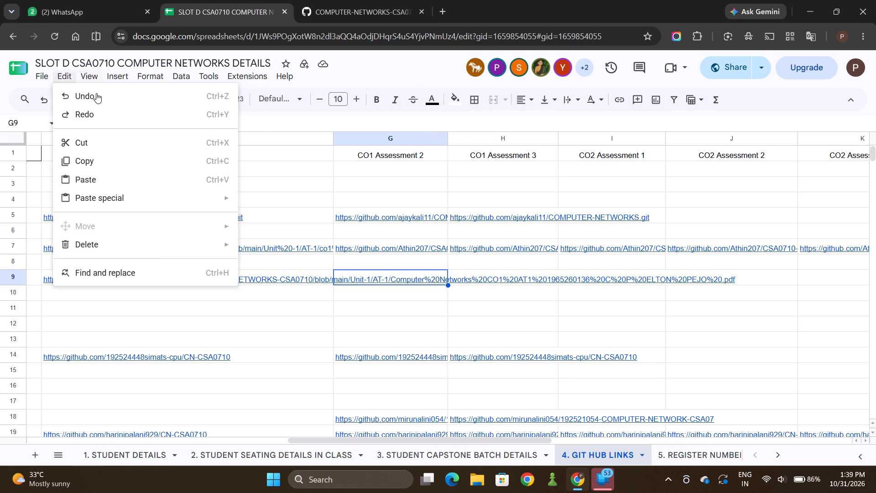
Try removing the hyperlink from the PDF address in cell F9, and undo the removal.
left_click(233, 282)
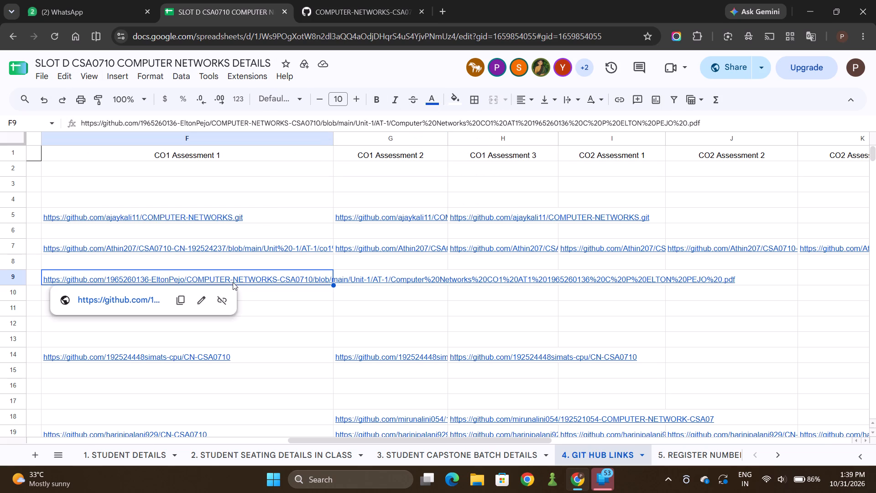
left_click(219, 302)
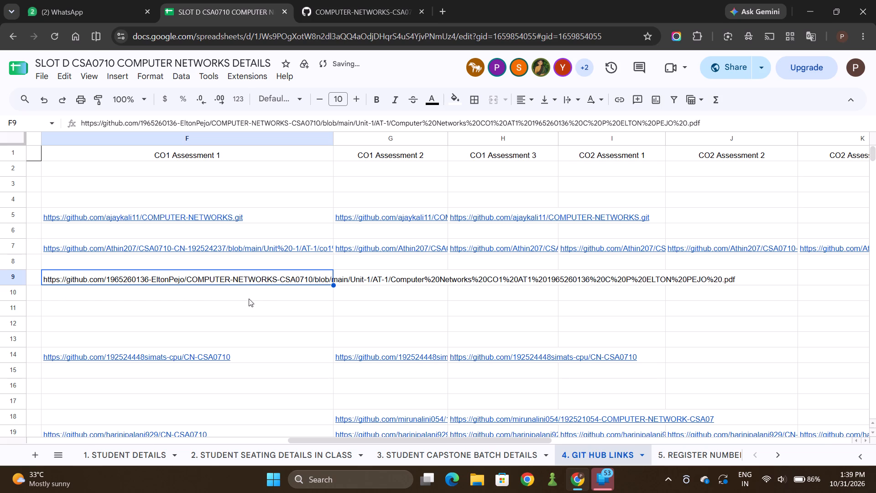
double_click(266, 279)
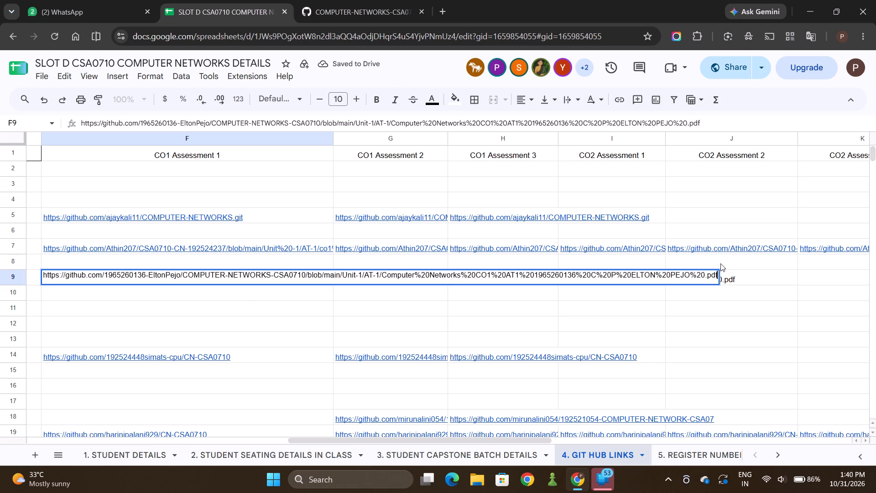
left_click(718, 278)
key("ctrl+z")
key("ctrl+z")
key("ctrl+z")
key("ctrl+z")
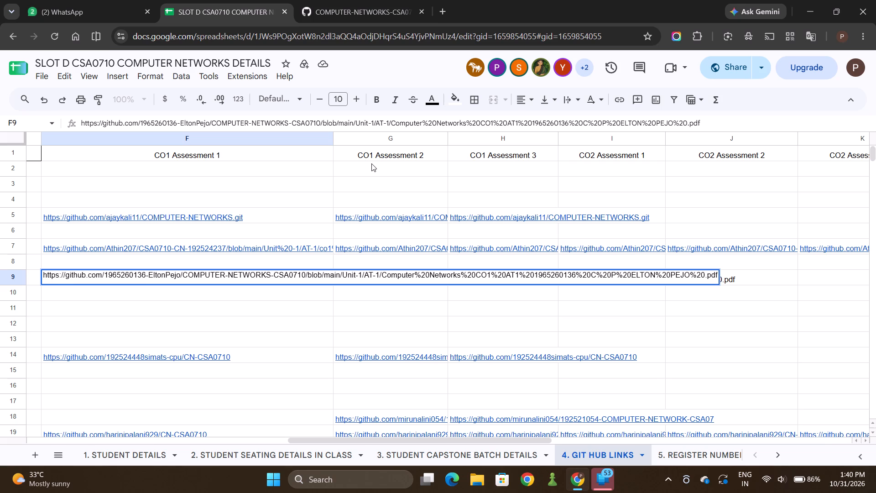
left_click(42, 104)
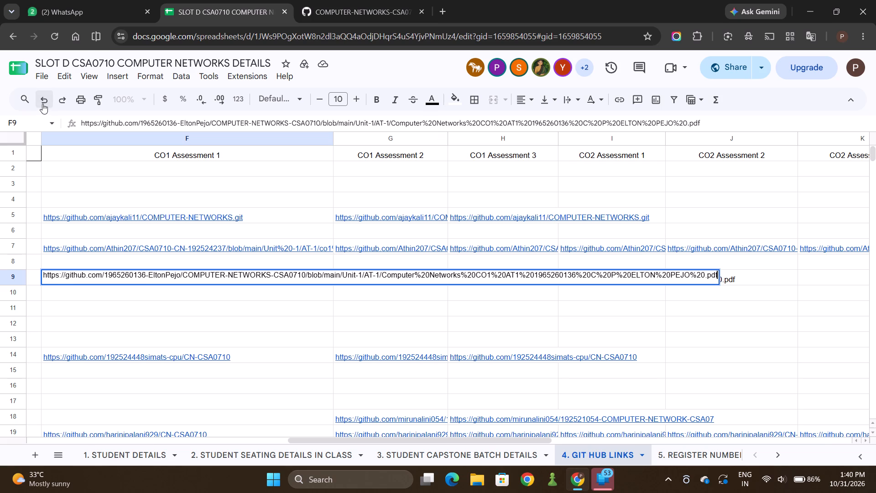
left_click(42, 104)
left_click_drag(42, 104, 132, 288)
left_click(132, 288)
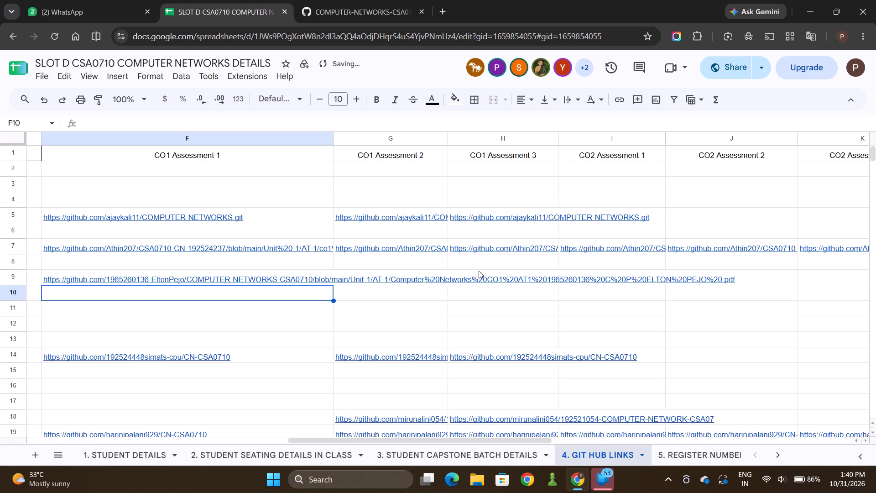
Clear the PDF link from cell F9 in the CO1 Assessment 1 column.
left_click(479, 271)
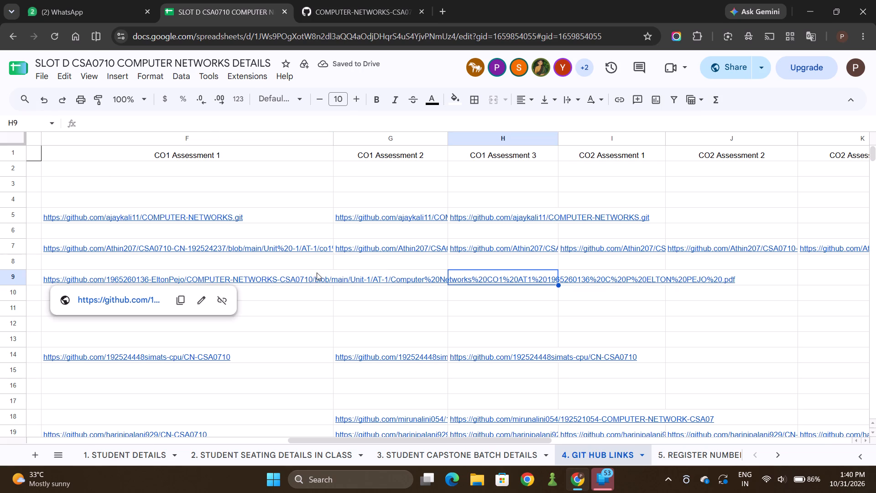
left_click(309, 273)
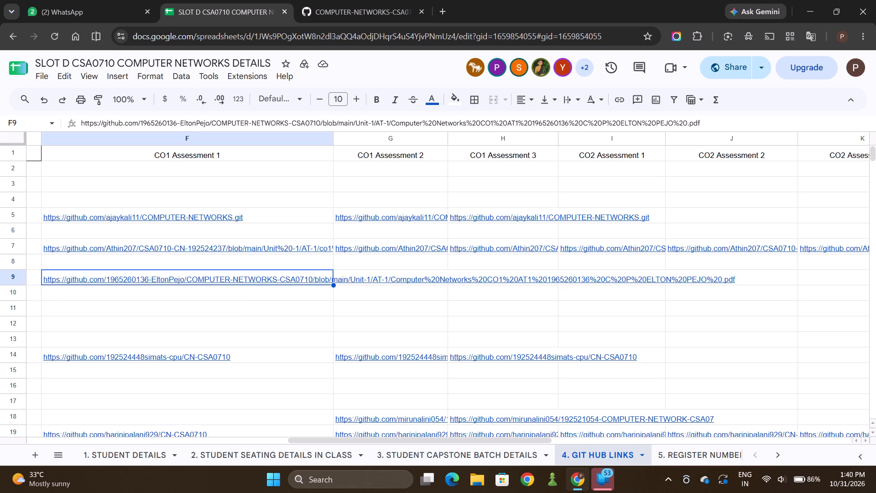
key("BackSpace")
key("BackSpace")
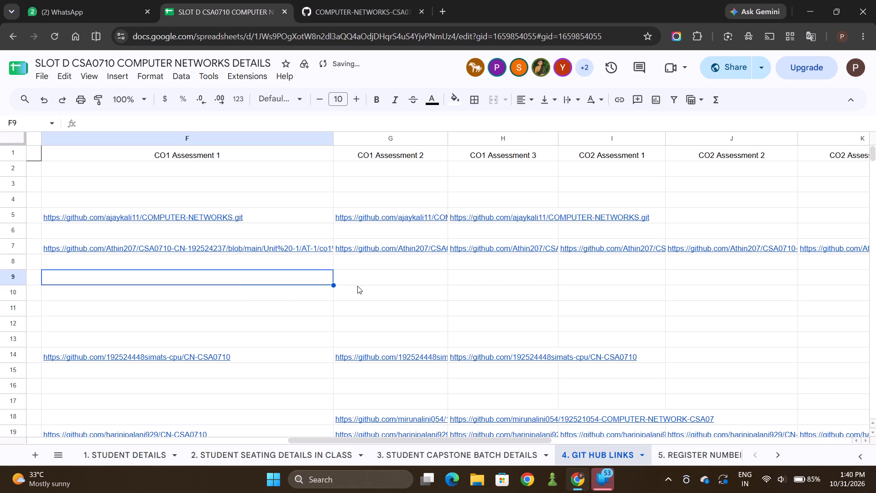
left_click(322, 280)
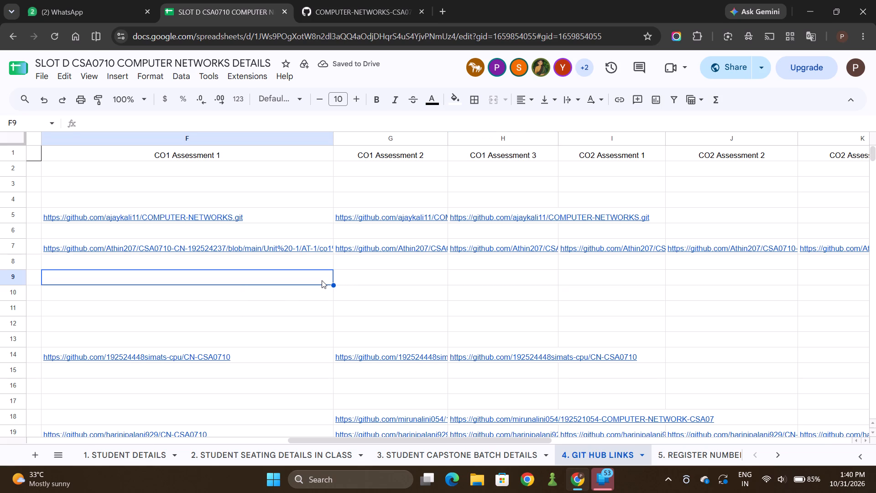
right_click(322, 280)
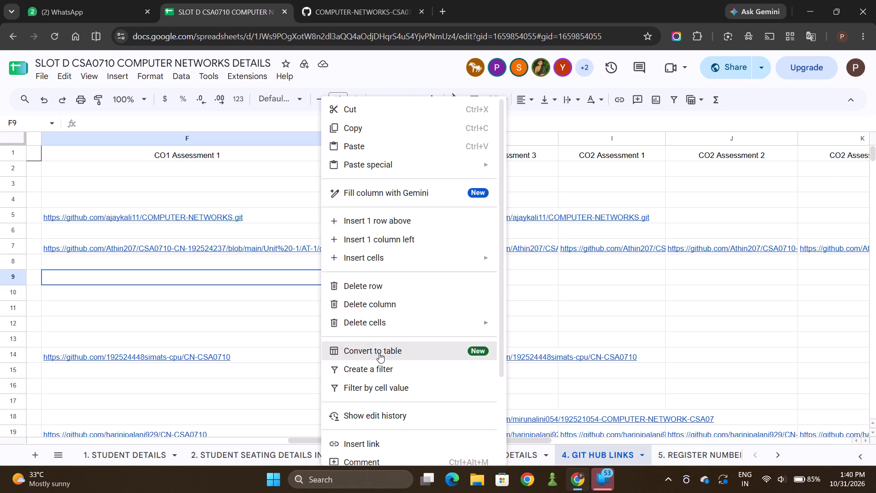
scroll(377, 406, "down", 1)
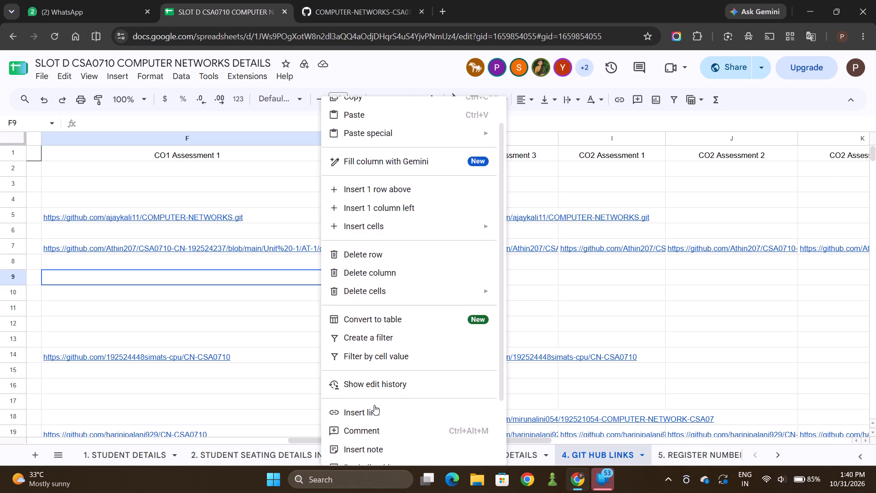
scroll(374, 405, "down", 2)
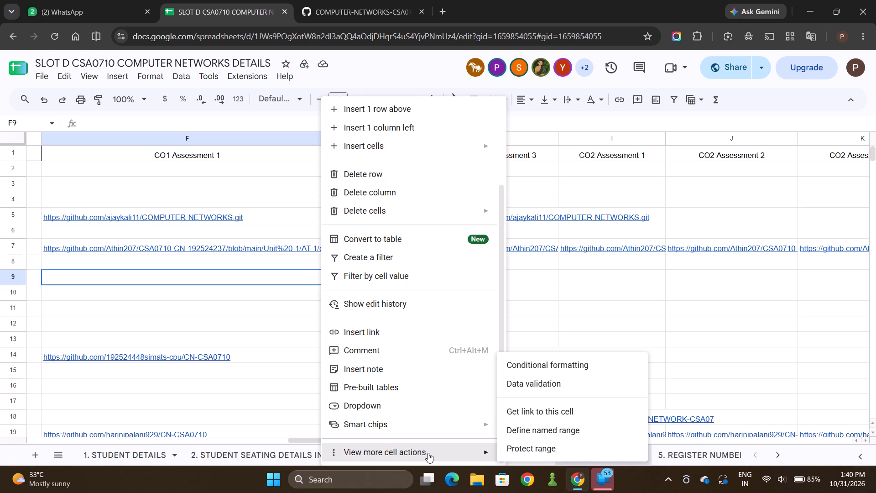
Paste the copied GitHub address of the CO1 AT1 PDF into cell F9 again.
left_click(191, 273)
key("ctrl+v")
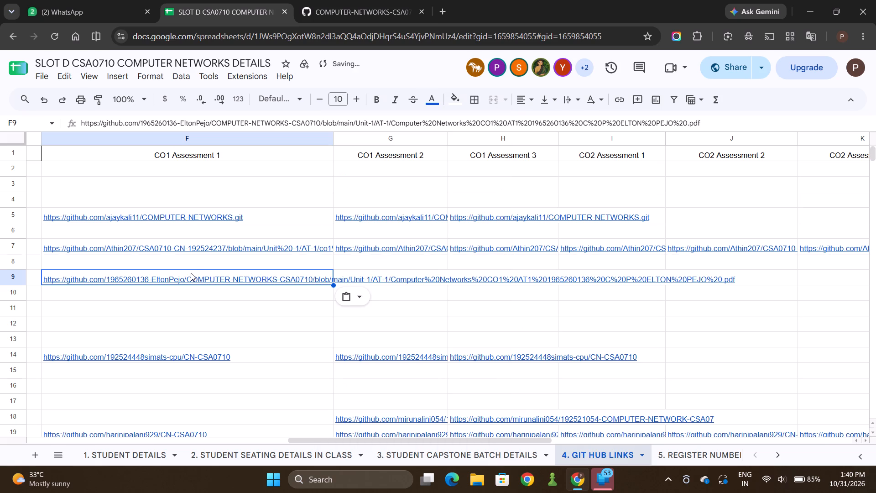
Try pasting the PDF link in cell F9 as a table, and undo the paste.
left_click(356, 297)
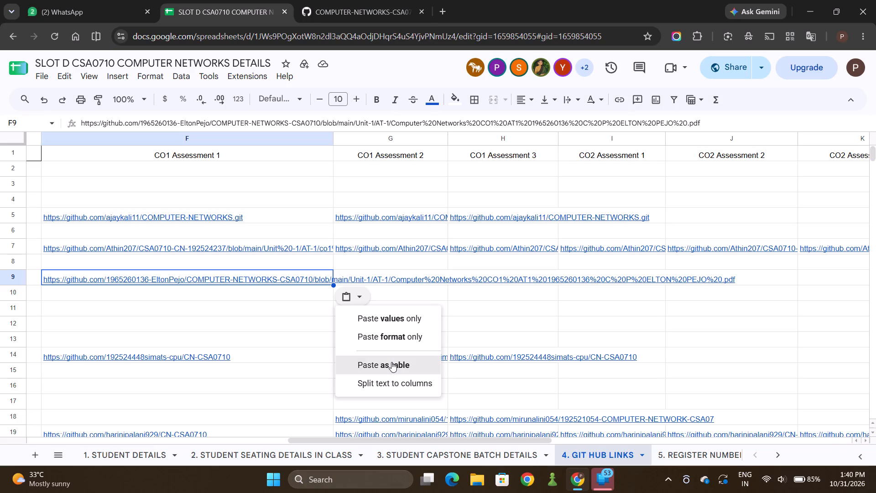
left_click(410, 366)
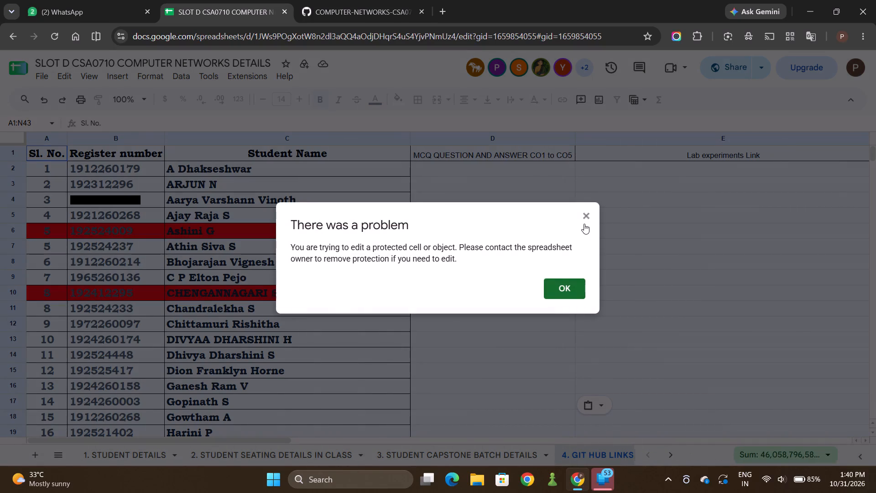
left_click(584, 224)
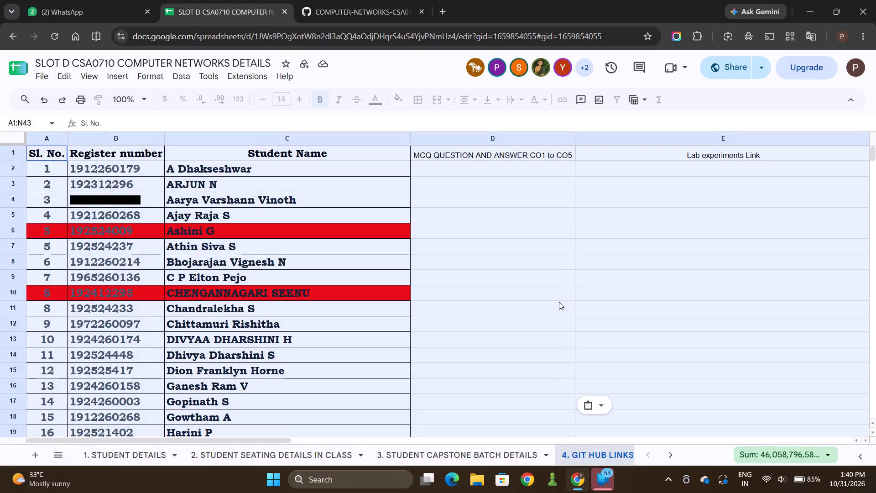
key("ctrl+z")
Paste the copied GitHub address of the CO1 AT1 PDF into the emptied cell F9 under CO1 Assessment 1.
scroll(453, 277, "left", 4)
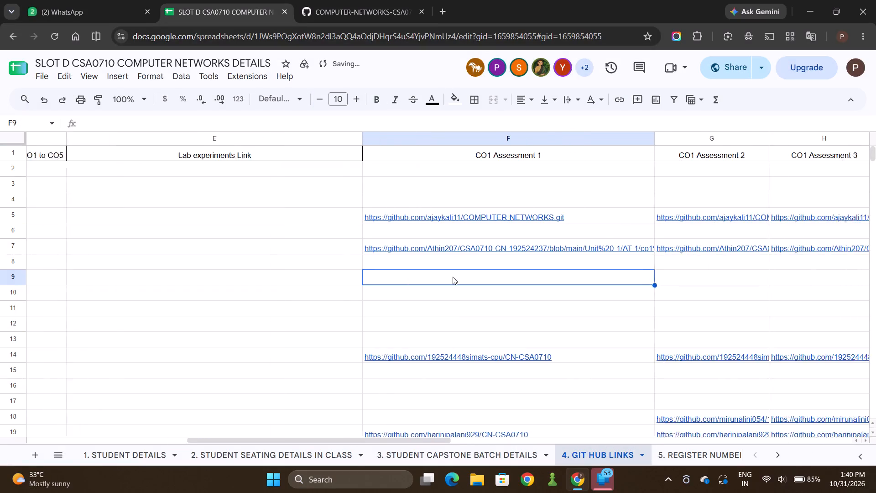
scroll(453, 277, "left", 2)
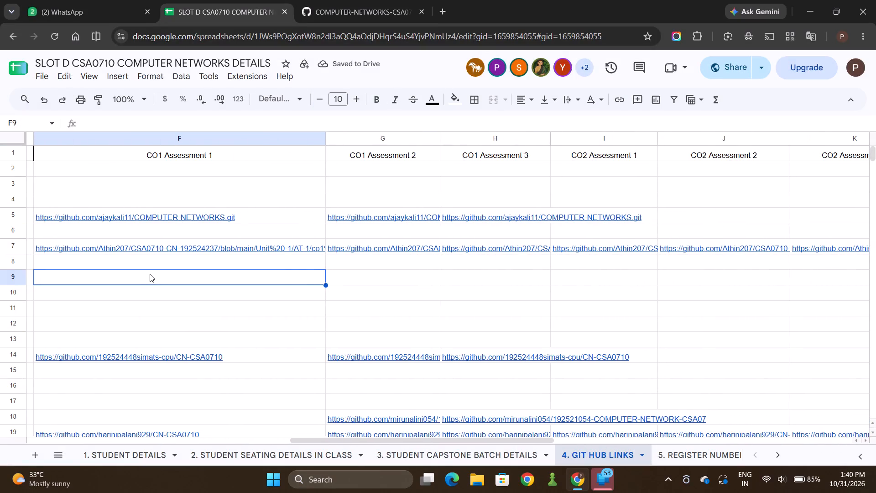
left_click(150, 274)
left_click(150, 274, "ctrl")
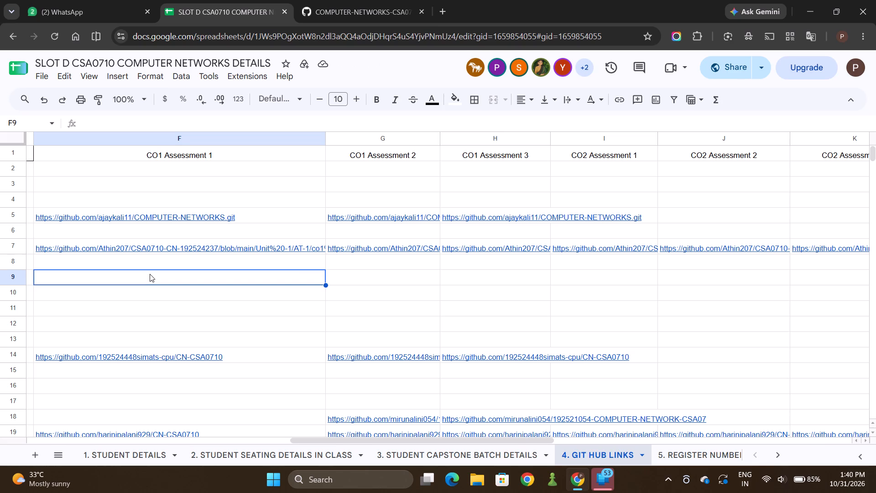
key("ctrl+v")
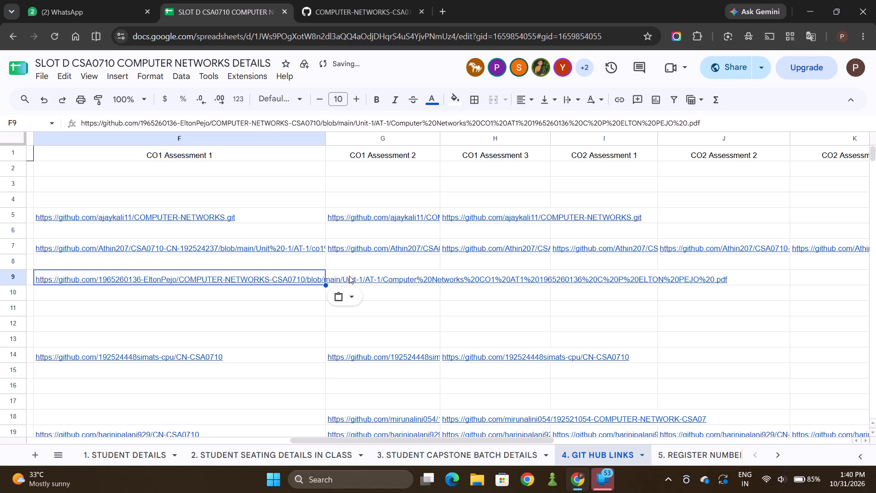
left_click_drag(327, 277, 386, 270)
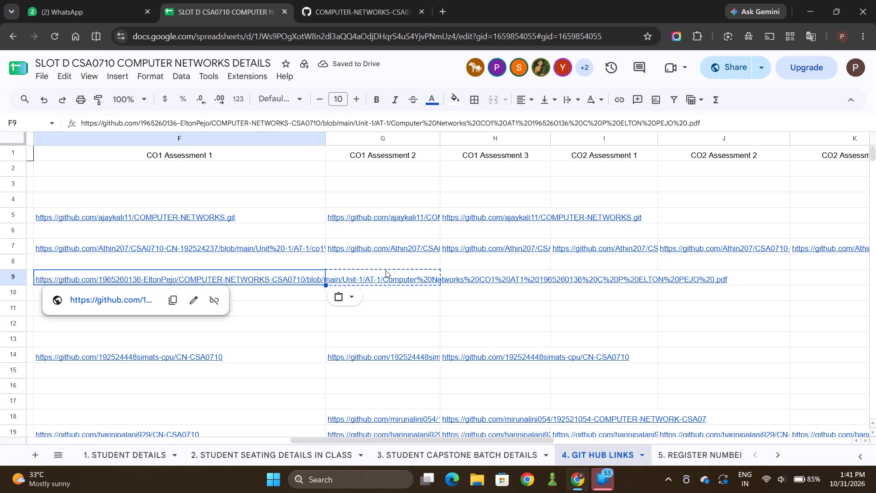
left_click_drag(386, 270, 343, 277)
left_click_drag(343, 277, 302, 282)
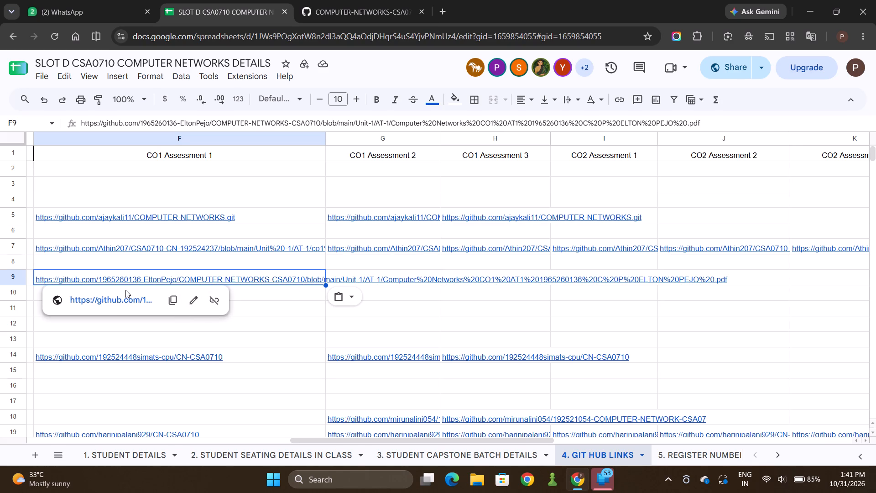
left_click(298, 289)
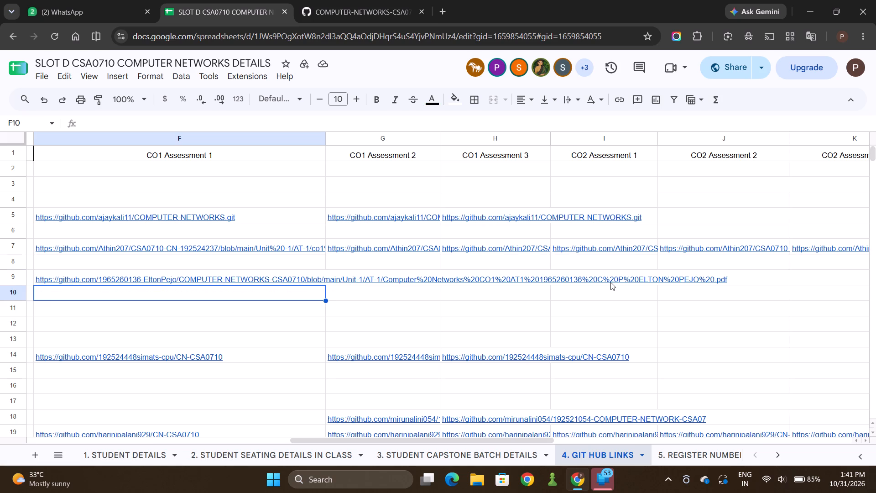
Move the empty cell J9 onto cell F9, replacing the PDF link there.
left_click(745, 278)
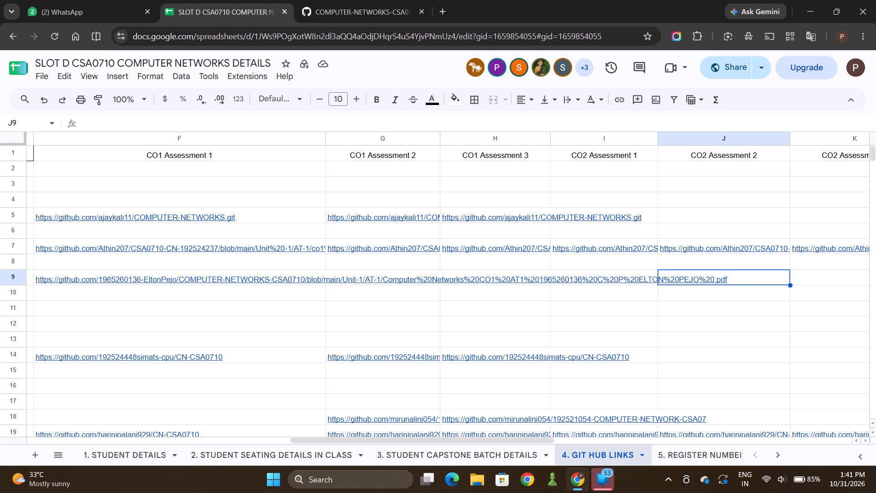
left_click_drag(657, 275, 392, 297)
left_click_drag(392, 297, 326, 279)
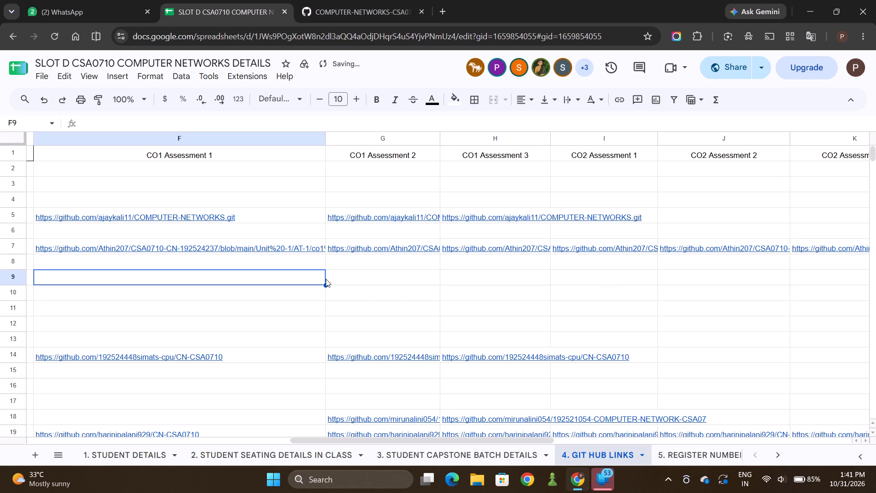
Paste the copied GitHub address of the CO1 AT1 PDF into cell F9.
key("ctrl+v")
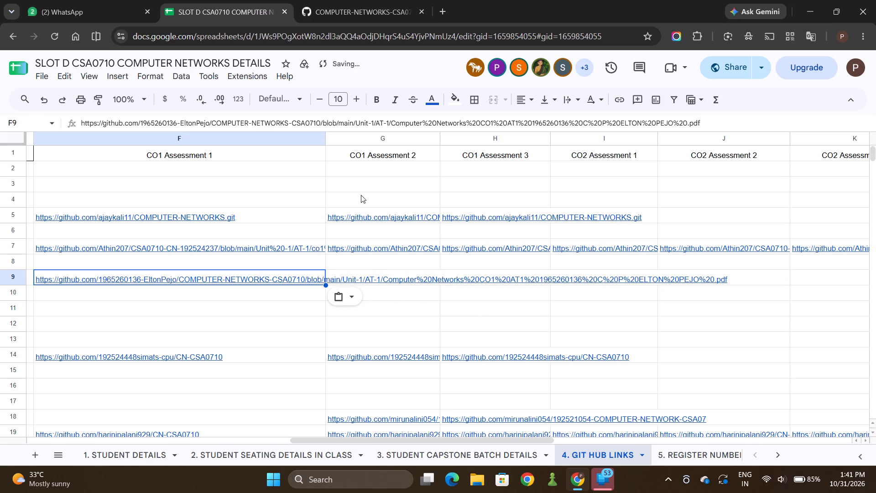
Reduce the font size of the PDF link in cell F9 to 4.
left_click(318, 96)
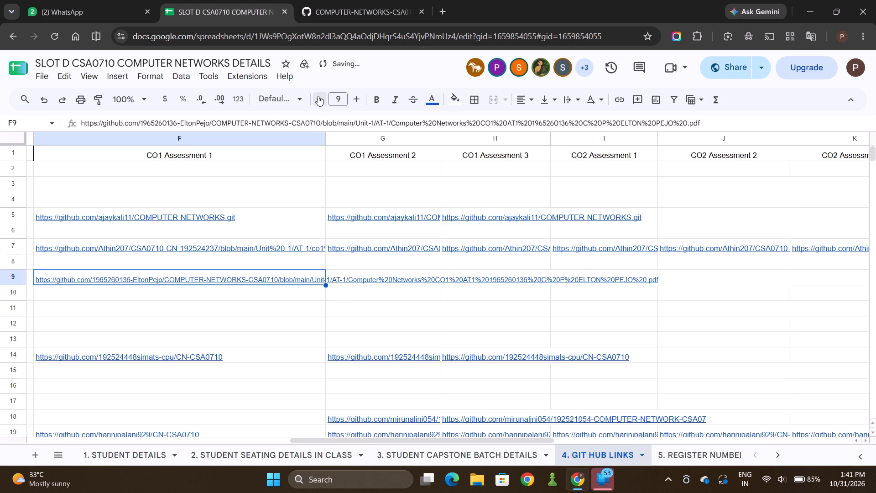
left_click(318, 96)
left_click(318, 96)
triple_click(318, 96)
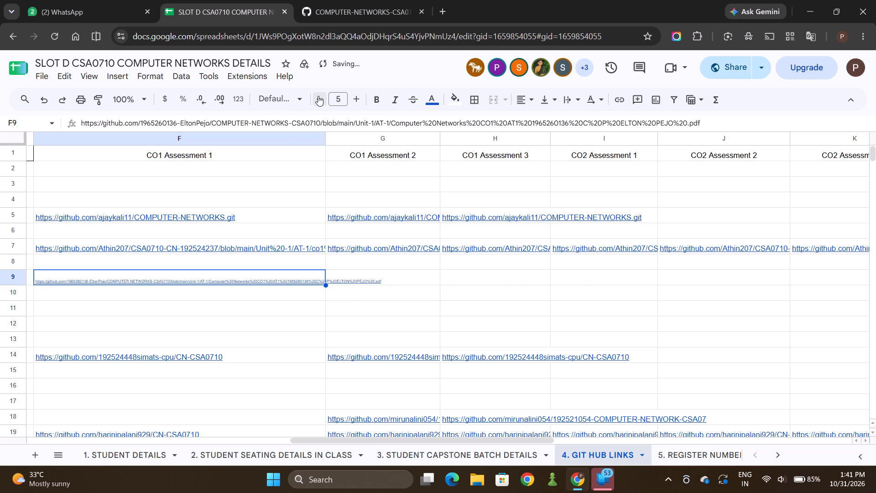
double_click(318, 96)
left_click(353, 100)
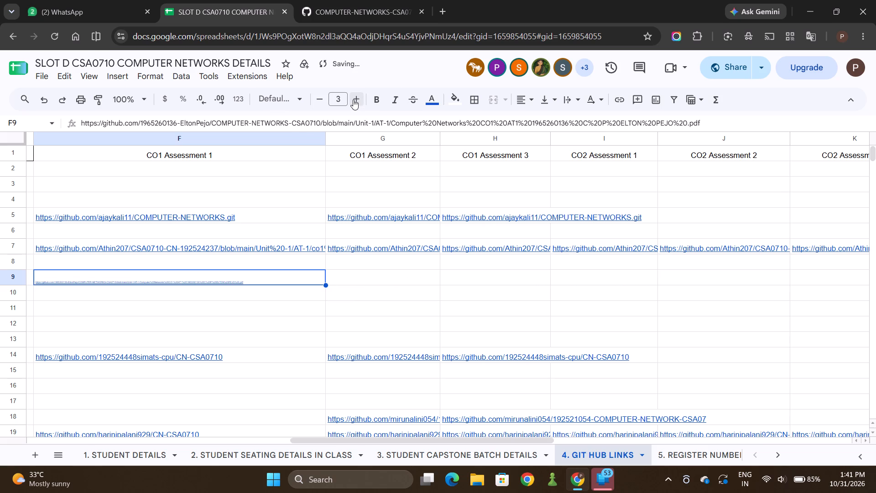
left_click(353, 100)
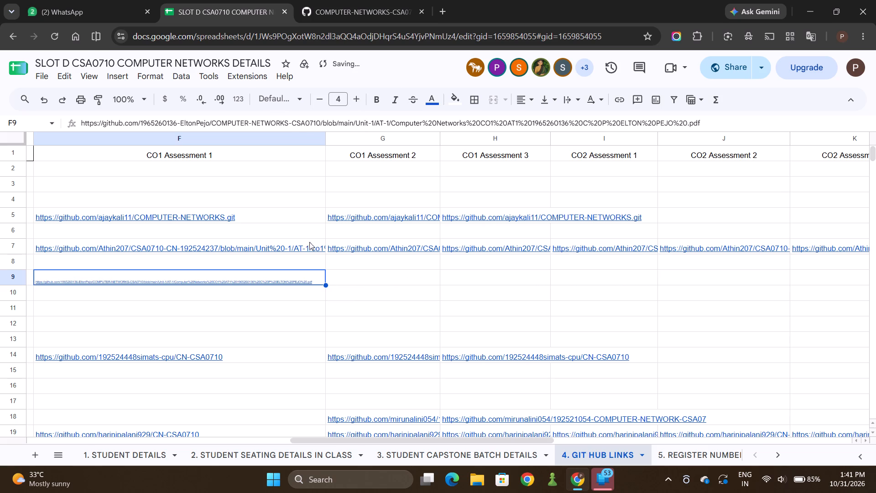
Center the PDF link horizontally in cell F9.
double_click(303, 278)
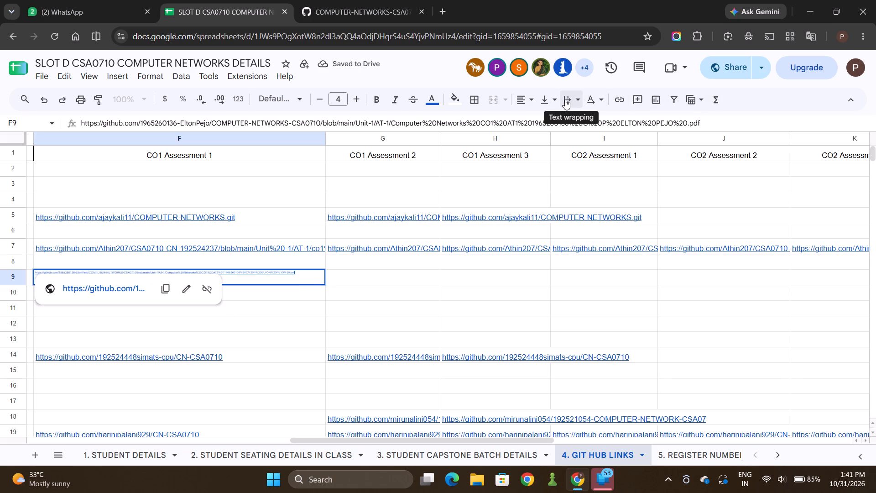
left_click(528, 100)
left_click(540, 118)
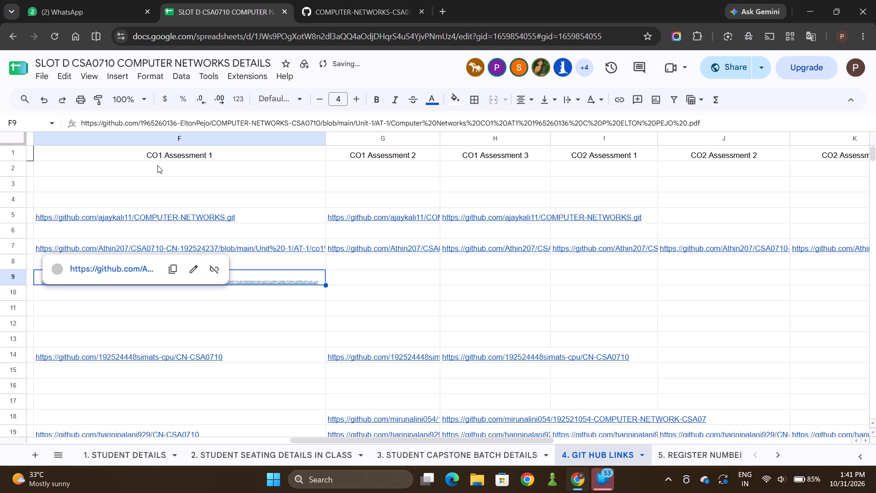
Set the font size of the PDF link in cell F9 to 5.
left_click(357, 99)
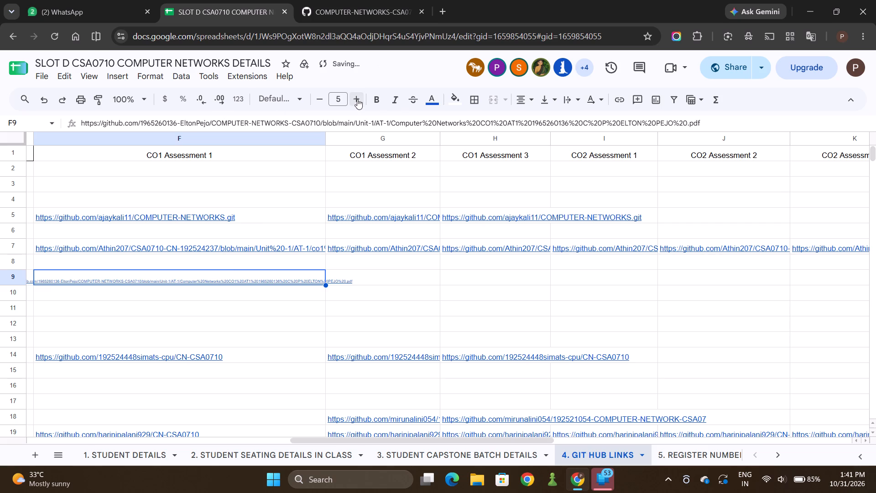
left_click(375, 276)
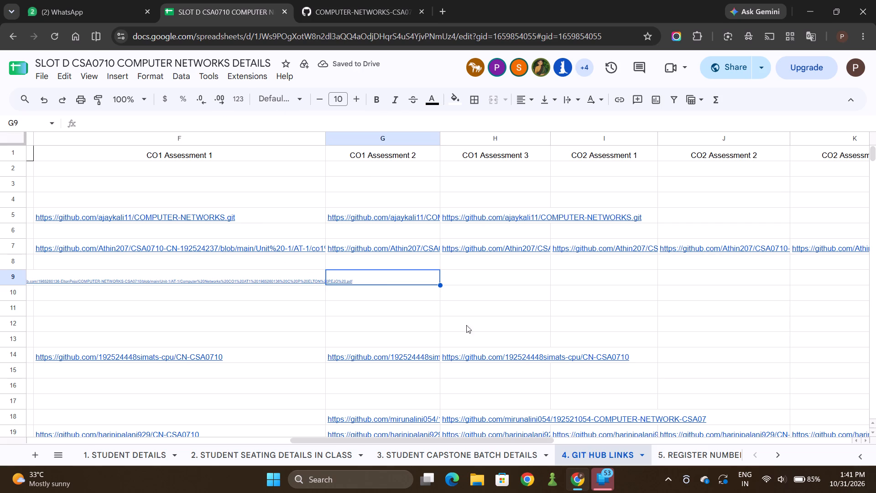
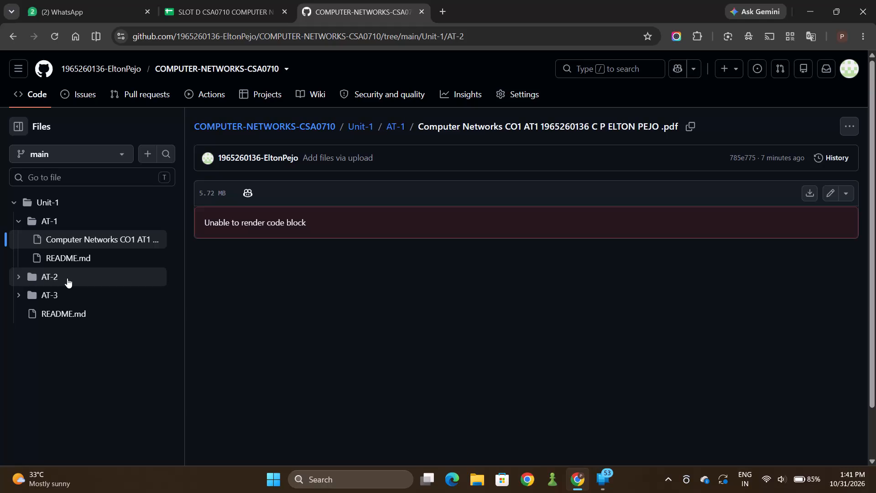
Copy the GitHub address of the Computer Networks CO1 AT2 PDF in the Unit-1/AT-2 folder.
left_click(52, 278)
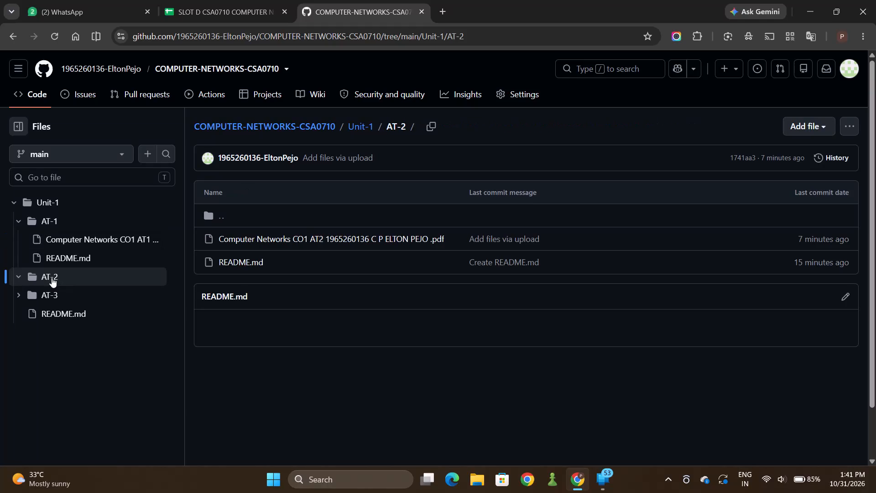
left_click(261, 240)
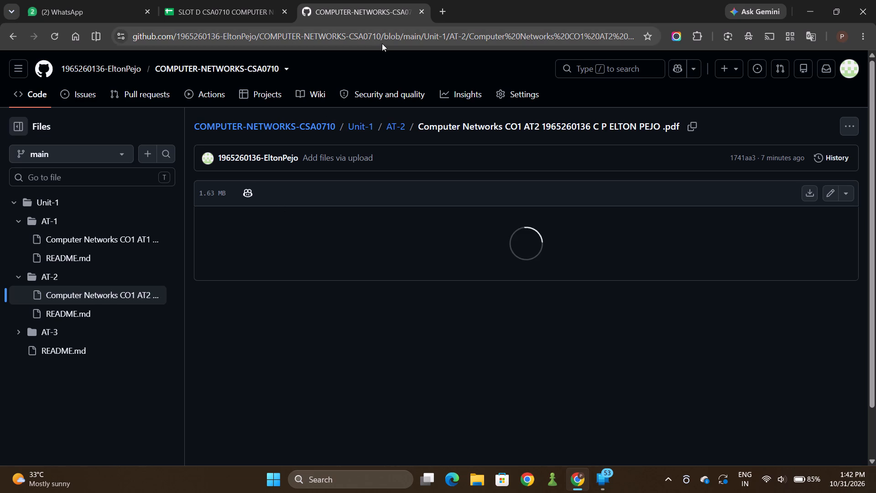
left_click(399, 36)
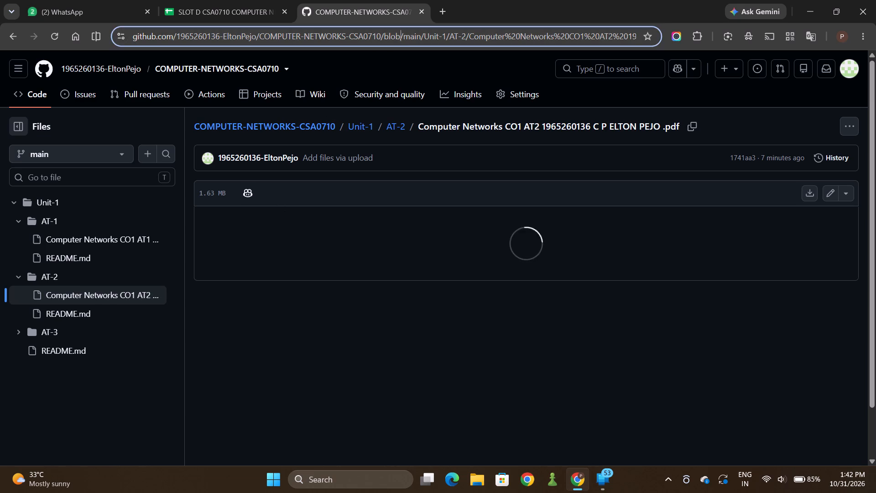
key("ctrl+c")
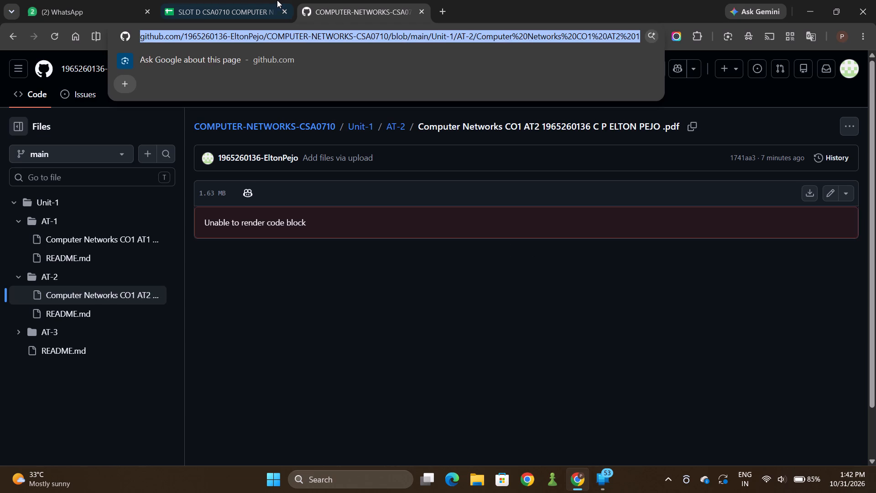
Paste the copied address of the CO1 AT2 PDF into cell G9 of the GitHub links sheet.
left_click(277, 0)
left_click(395, 278)
key("ctrl+v")
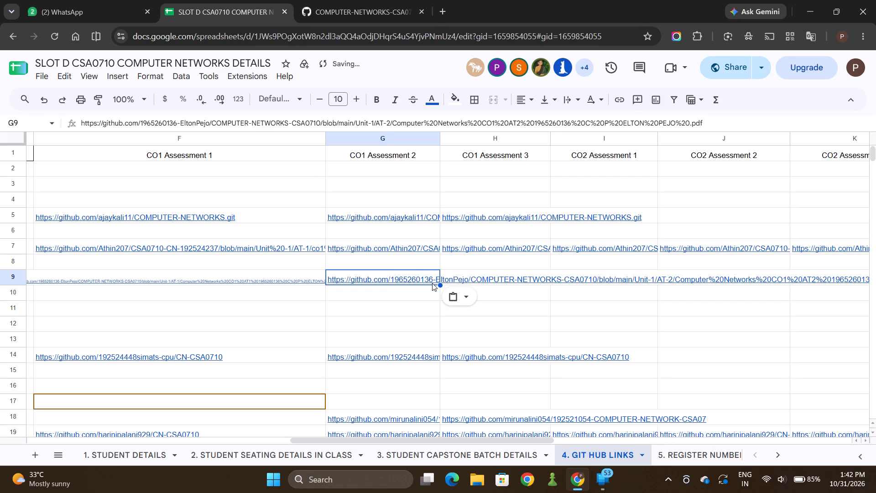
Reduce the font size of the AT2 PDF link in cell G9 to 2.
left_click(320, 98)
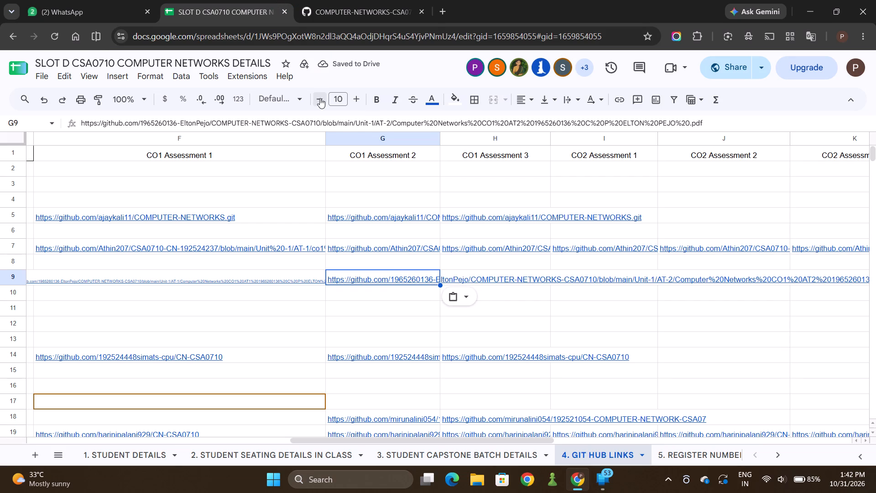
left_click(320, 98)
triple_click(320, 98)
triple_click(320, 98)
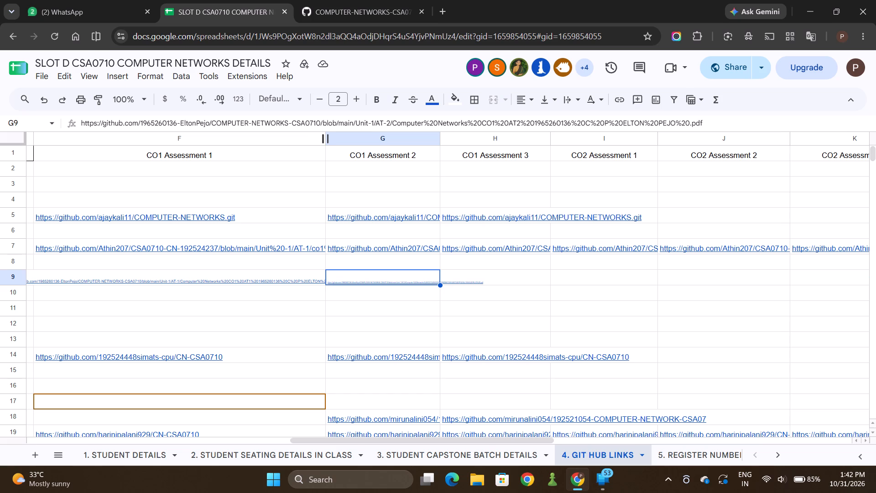
Widen column G, CO1 Assessment 2, to make more room for the AT2 PDF link.
left_click_drag(325, 139, 405, 159)
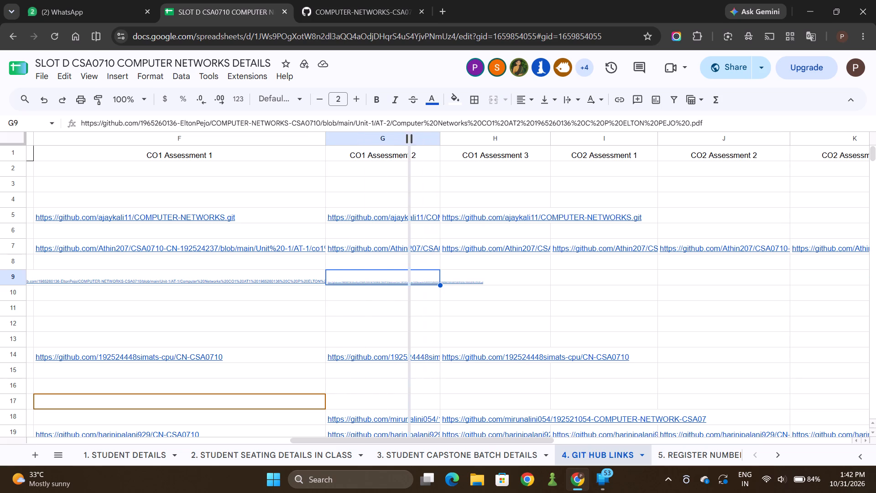
left_click_drag(405, 159, 324, 144)
left_click_drag(442, 140, 538, 155)
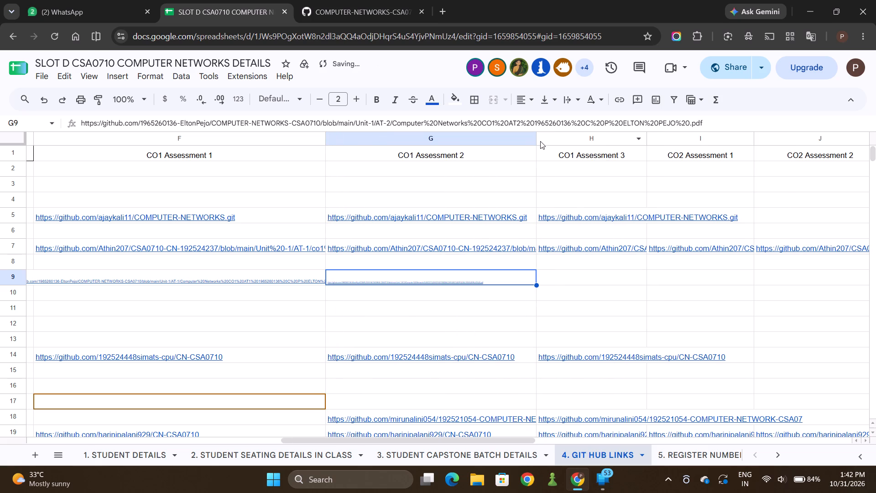
left_click_drag(536, 138, 641, 157)
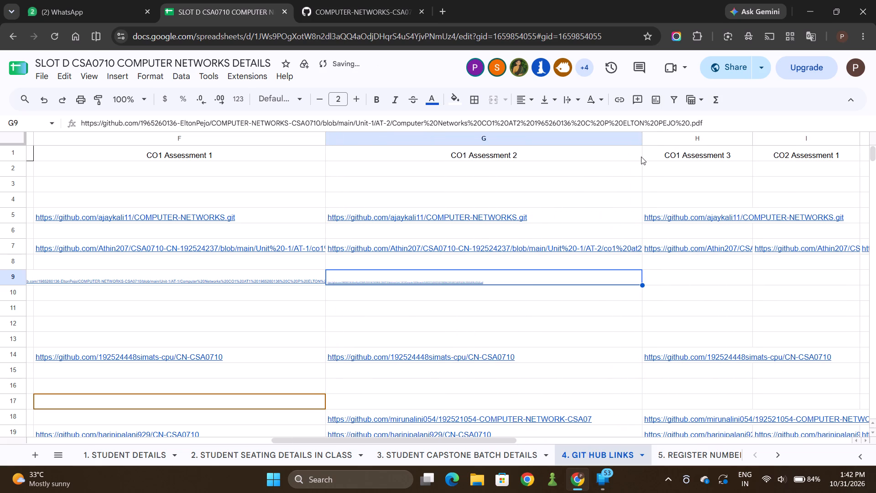
Set the font size of the link in cell G9 to 6 and widen column G until the whole link fits.
left_click(360, 100)
left_click(360, 100)
left_click(360, 100)
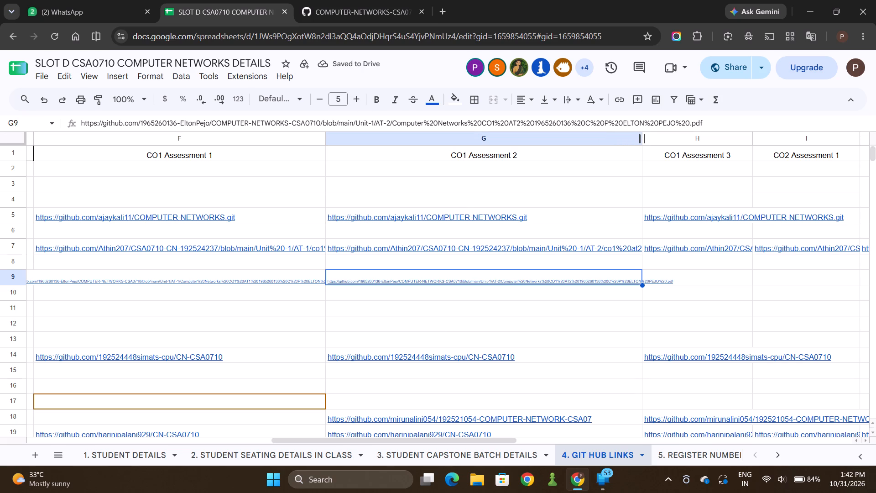
left_click_drag(641, 139, 680, 145)
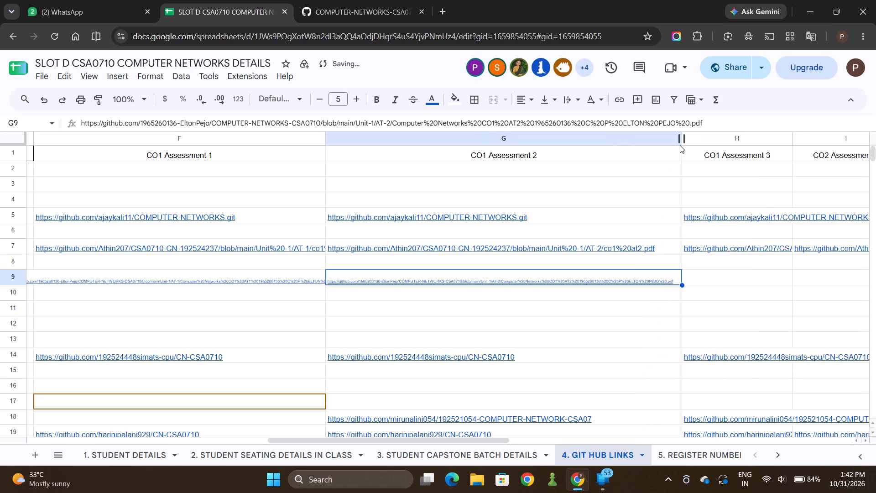
left_click(361, 95)
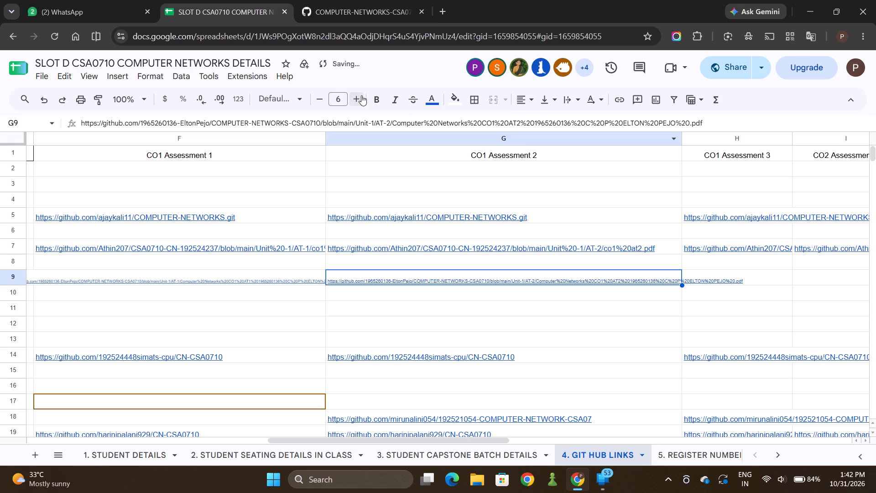
left_click_drag(681, 139, 713, 150)
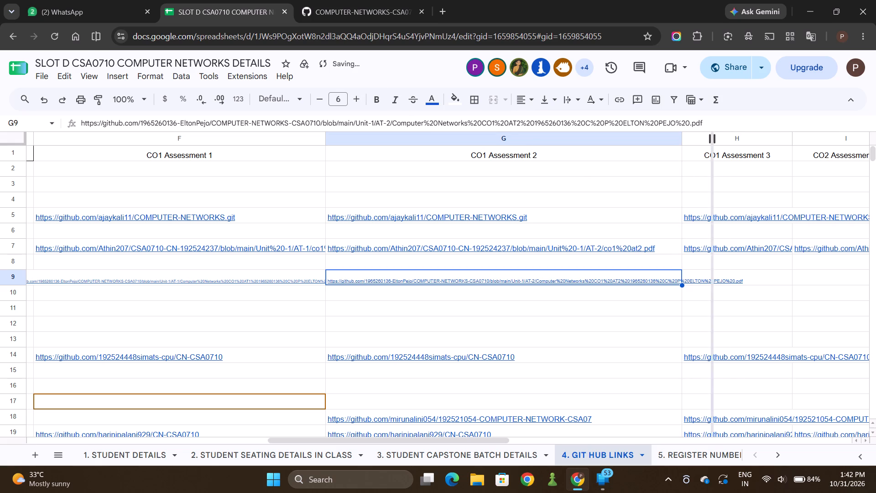
left_click_drag(713, 150, 782, 151)
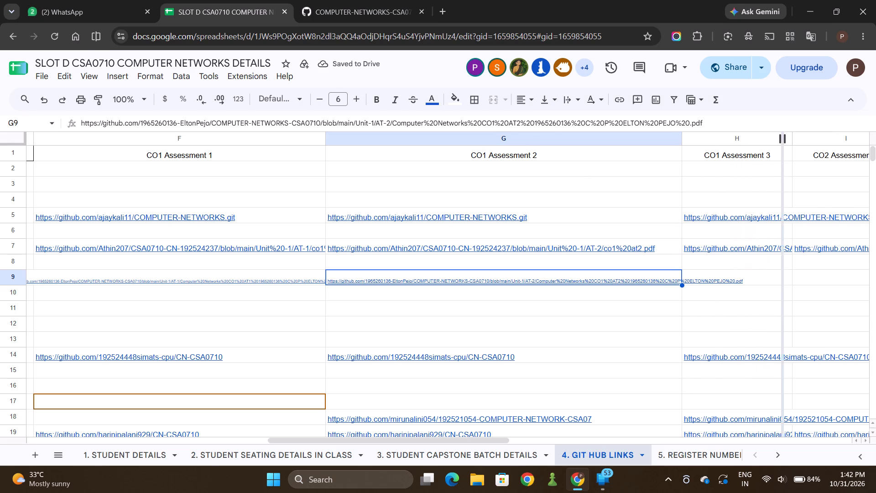
left_click_drag(782, 151, 782, 151)
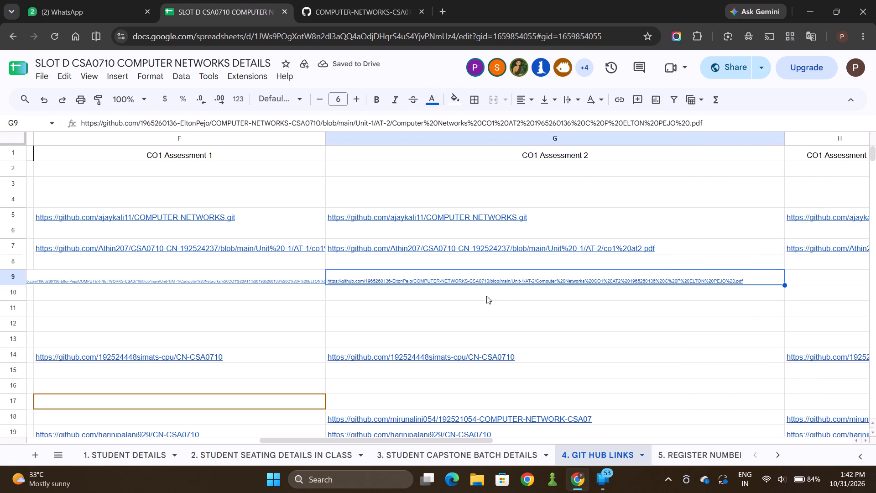
Widen column F, CO1 Assessment 1, for the AT1 PDF link and set the font size of cell F9 to 6.
left_click(276, 273)
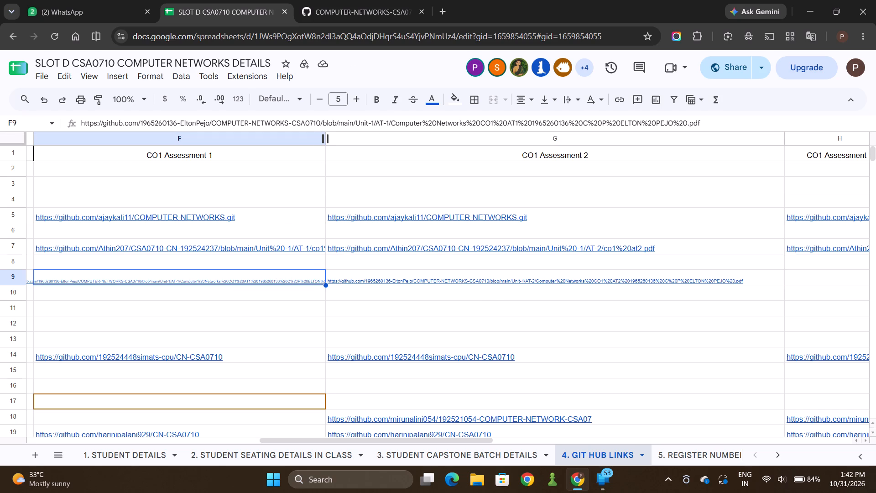
left_click_drag(325, 136, 373, 147)
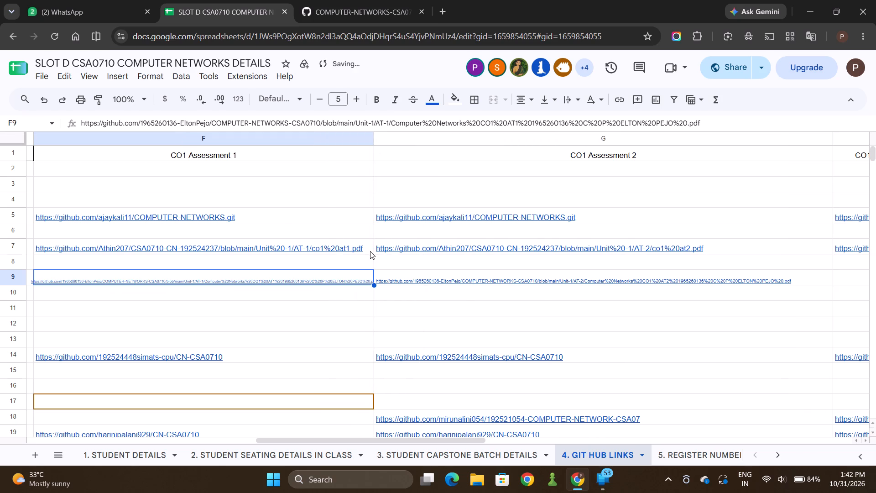
left_click_drag(375, 140, 393, 140)
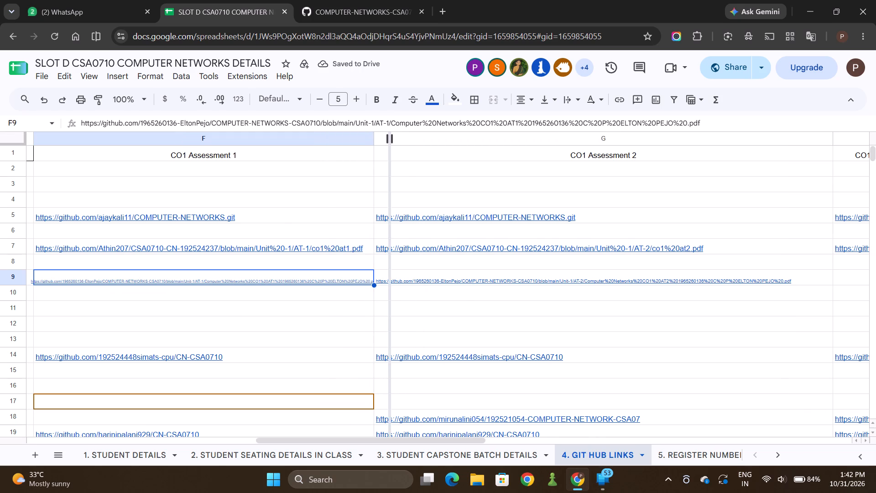
left_click_drag(393, 140, 410, 141)
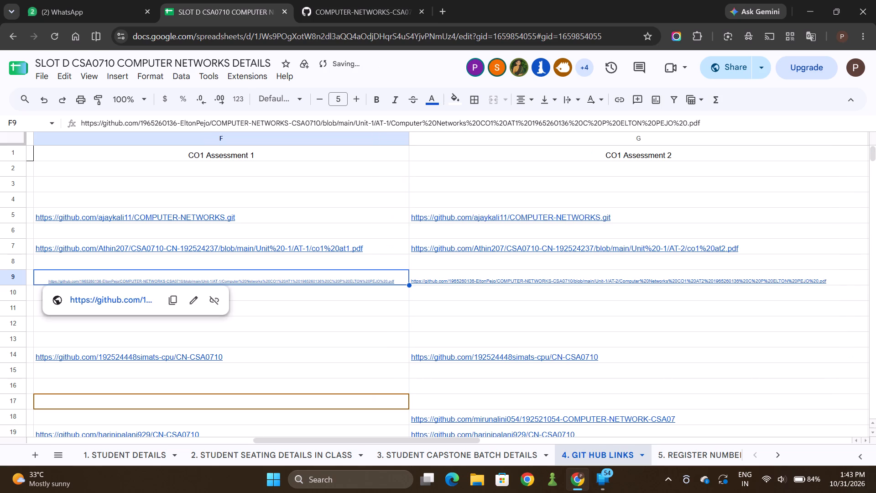
left_click(362, 98)
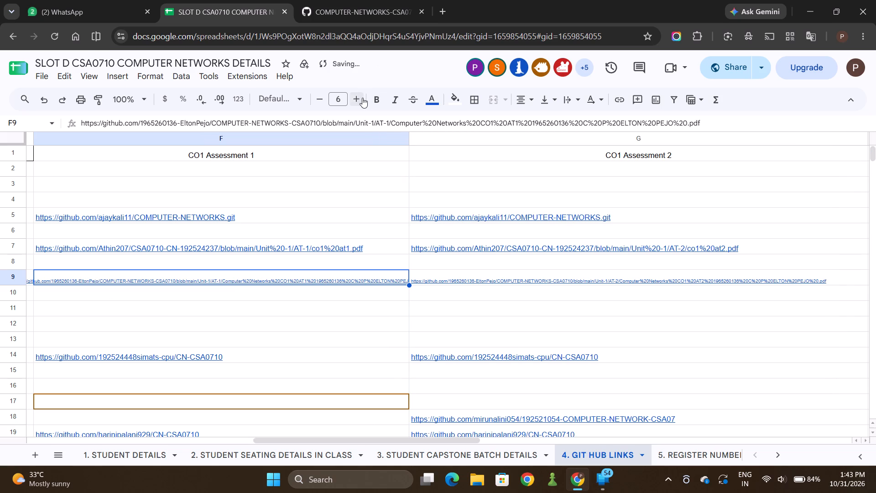
Select cell H9 in the CO1 Assessment 3 column.
left_click(508, 274)
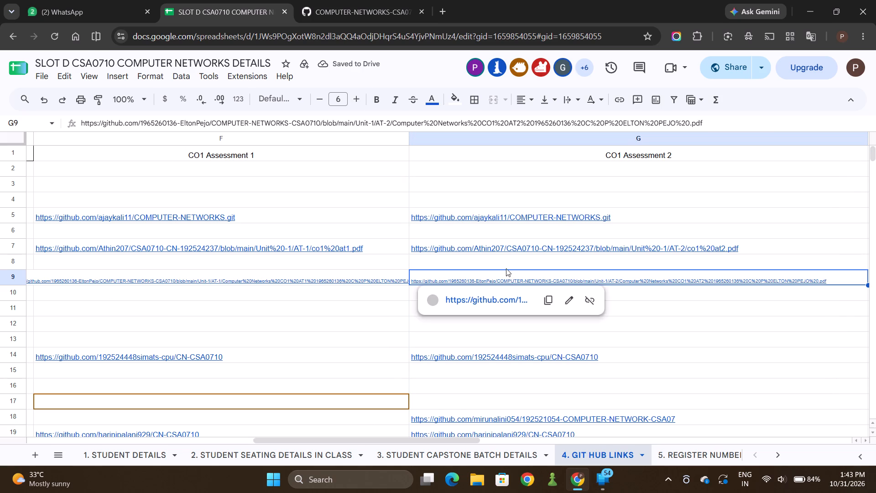
scroll(584, 295, "left", 6)
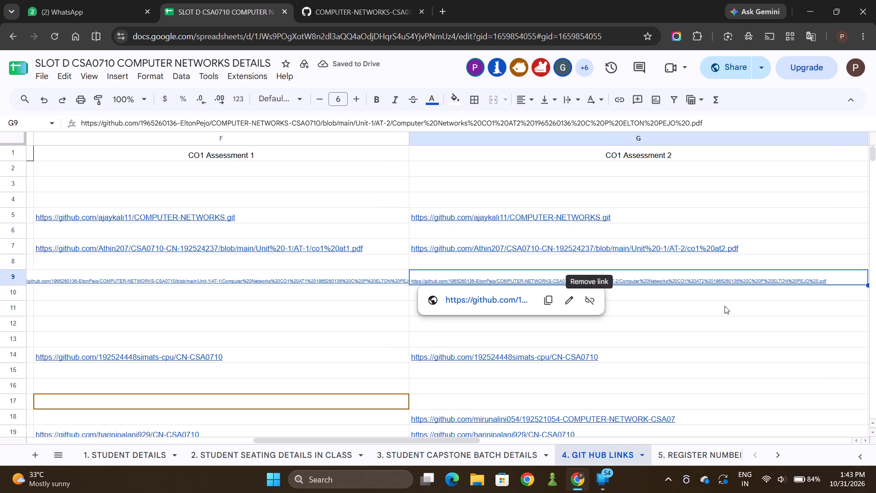
left_click(725, 306)
scroll(725, 306, "left", 7)
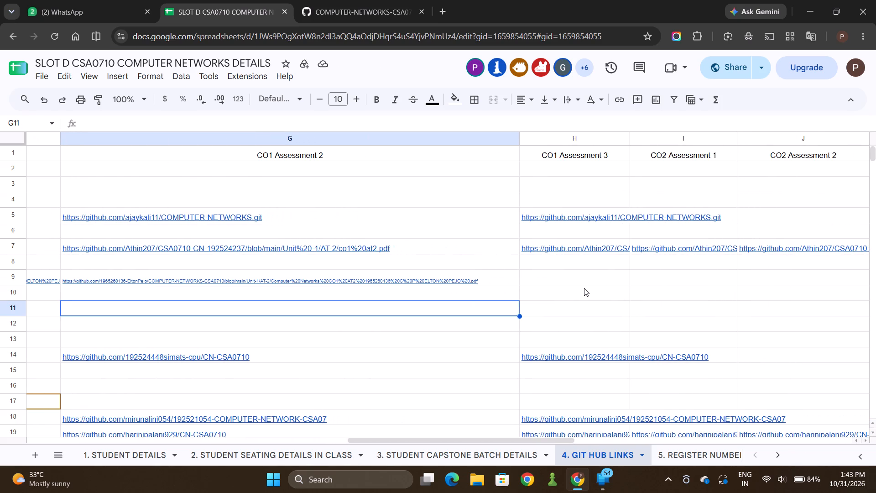
left_click(584, 288)
left_click(578, 281)
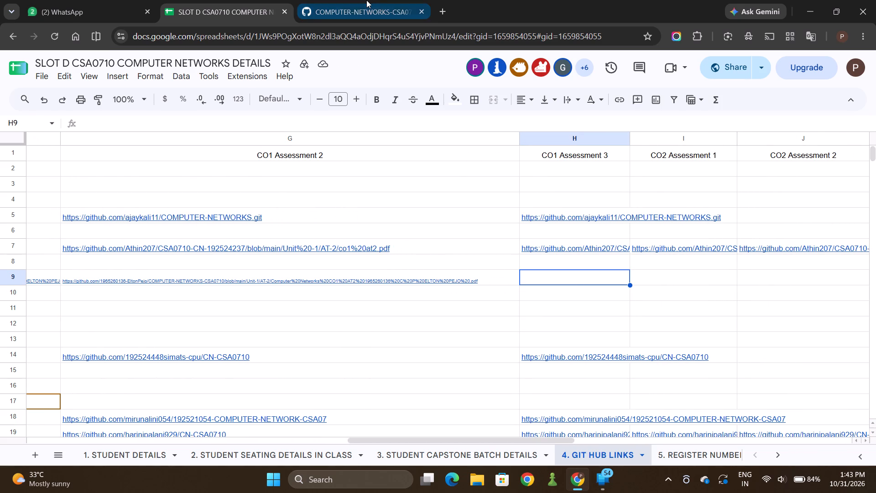
Upload the CSA0710 CO1 AT3 PDF from Downloads to the repository's Unit-1/AT-3 folder and commit it directly to the main branch.
left_click(366, 0)
left_click(45, 326)
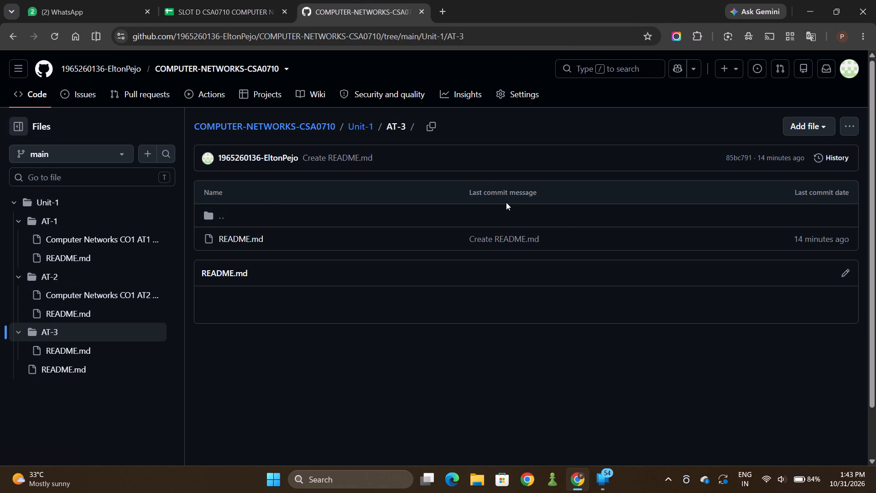
left_click(802, 123)
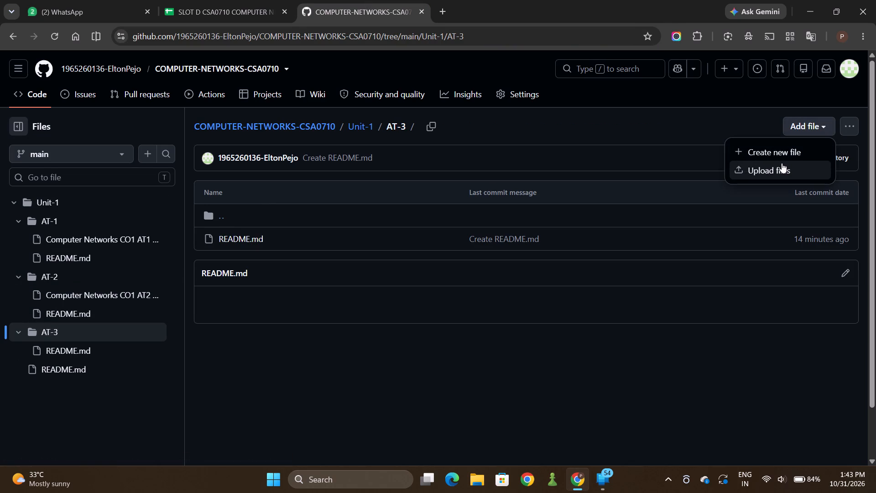
left_click(782, 163)
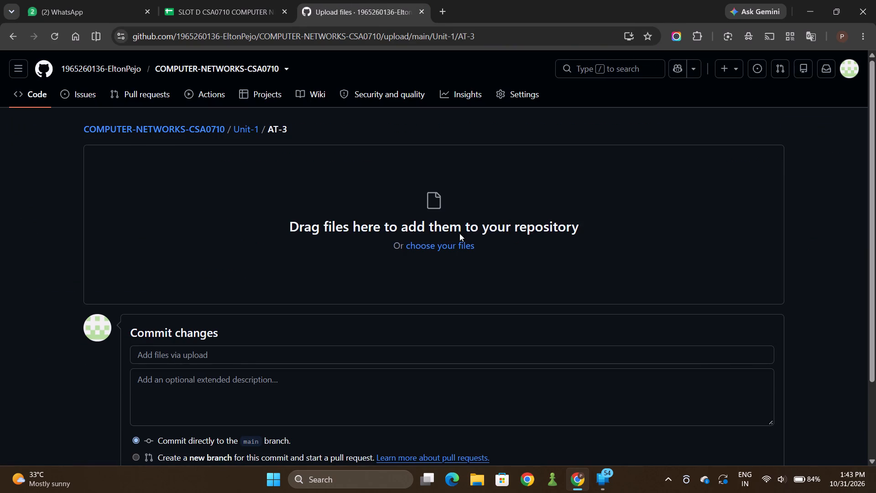
left_click(425, 248)
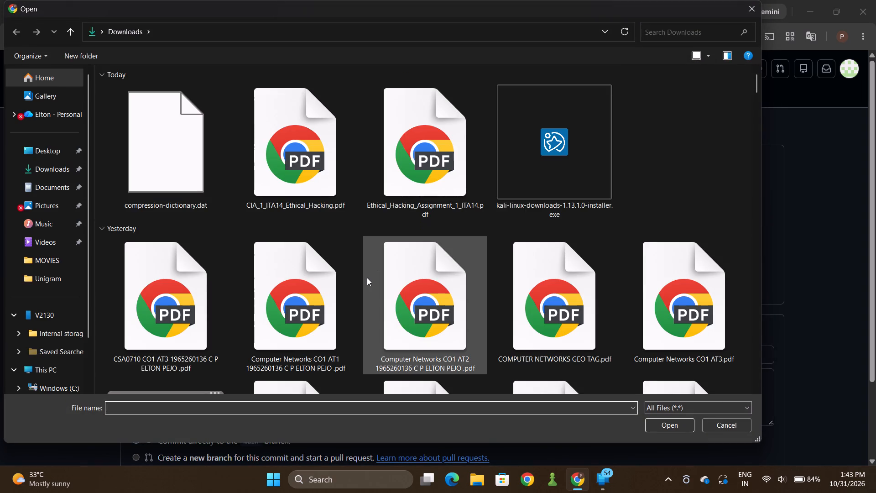
double_click(203, 309)
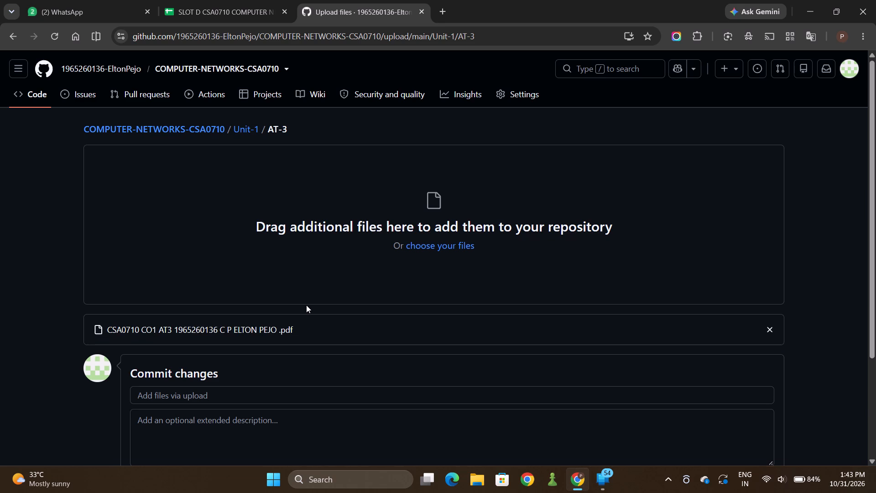
scroll(306, 305, "down", 6)
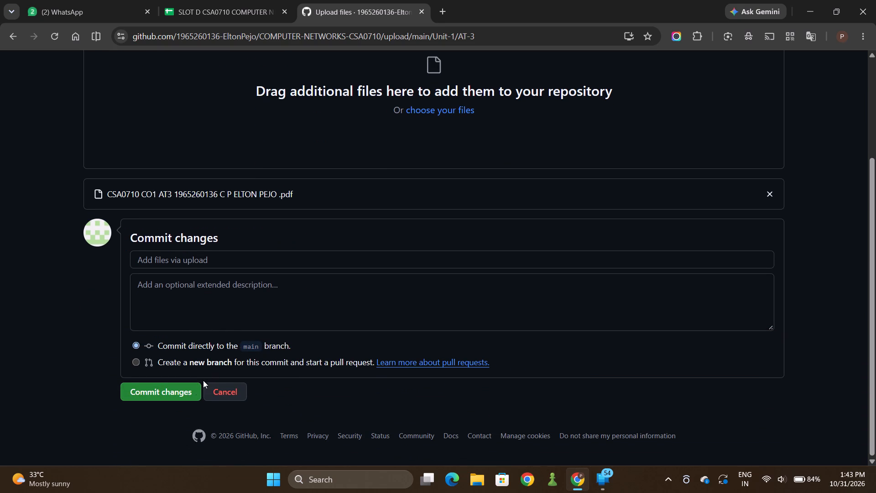
left_click(191, 388)
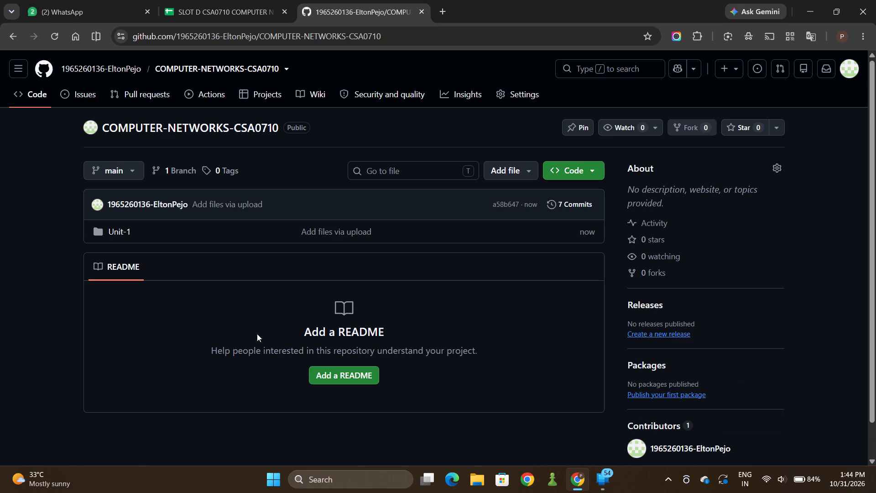
Open the CSA0710 CO1 AT3 PDF in the repository's Unit-1/AT-3 folder and copy its page address.
left_click(124, 231)
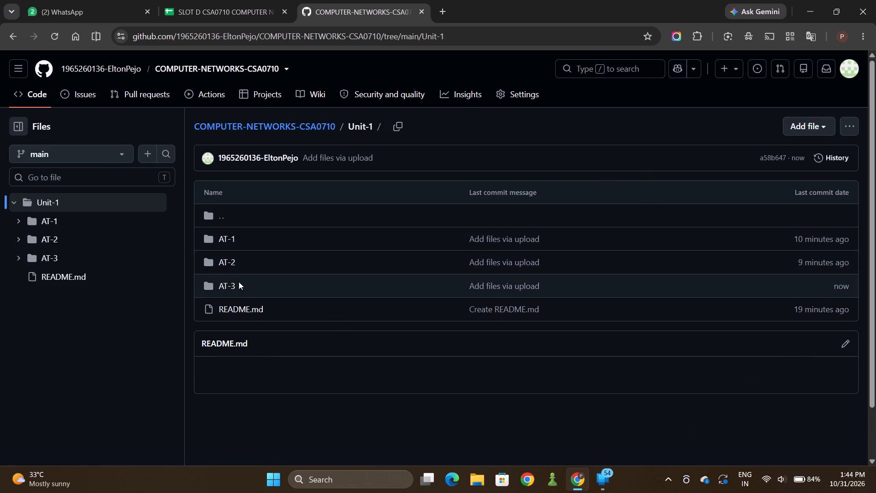
left_click(224, 286)
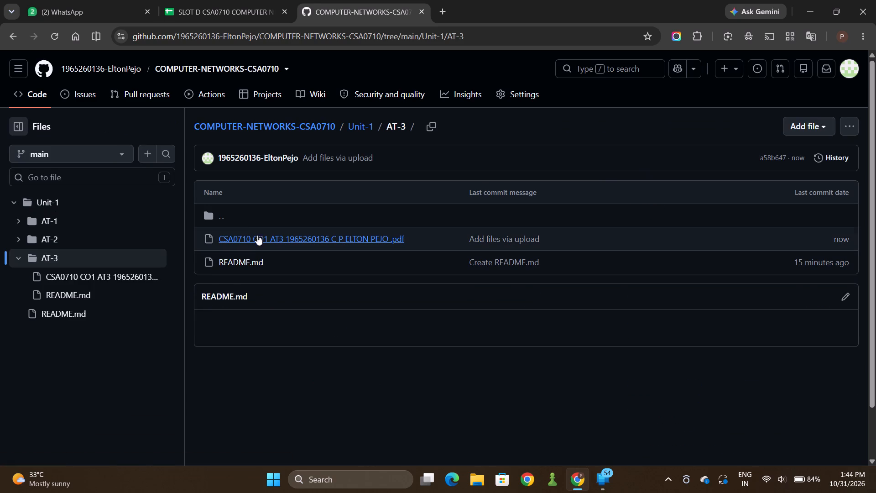
left_click(258, 237)
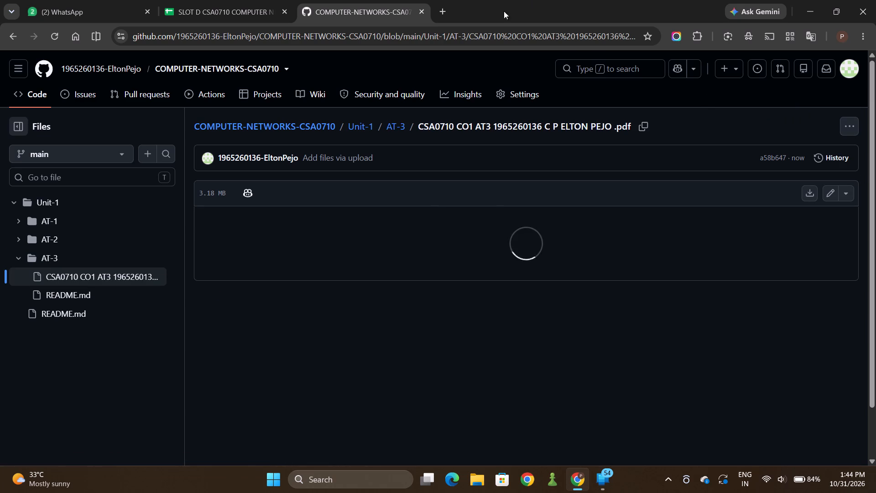
left_click(495, 33)
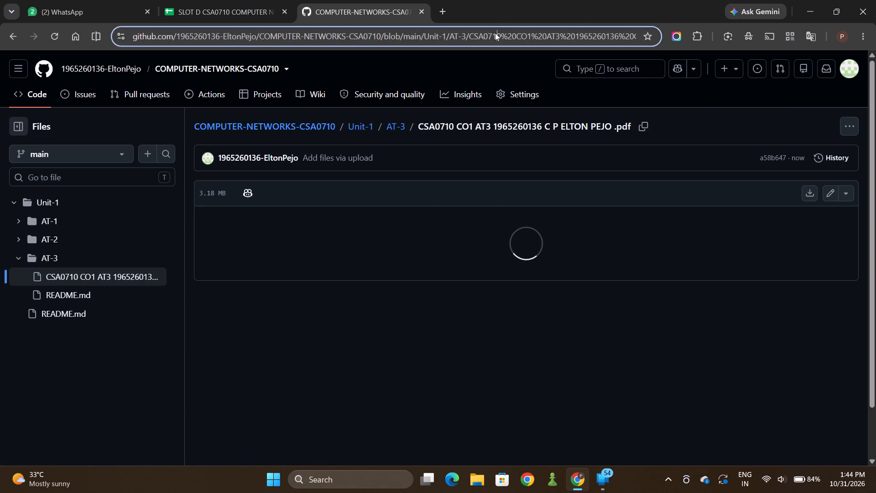
key("ctrl+c")
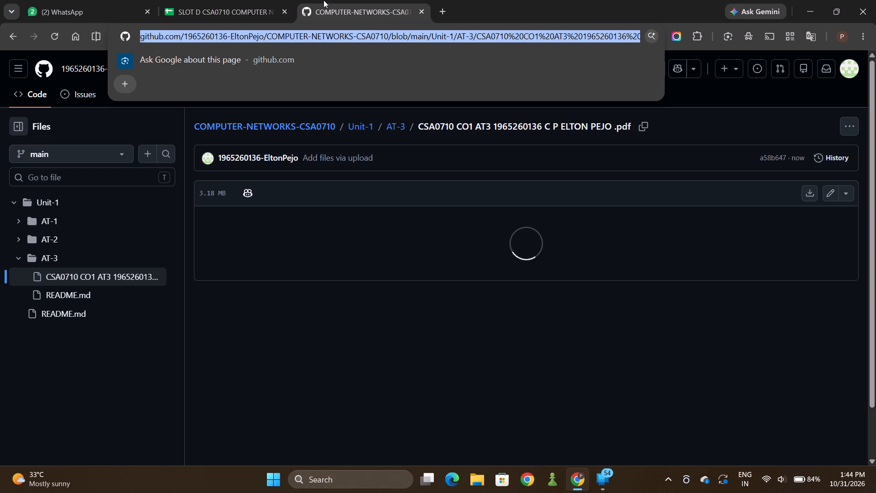
In the GIT HUB LINKS sheet, widen column H, CO1 Assessment 3, and paste the AT3 PDF link into cell H9.
left_click(250, 0)
scroll(590, 230, "left", 1)
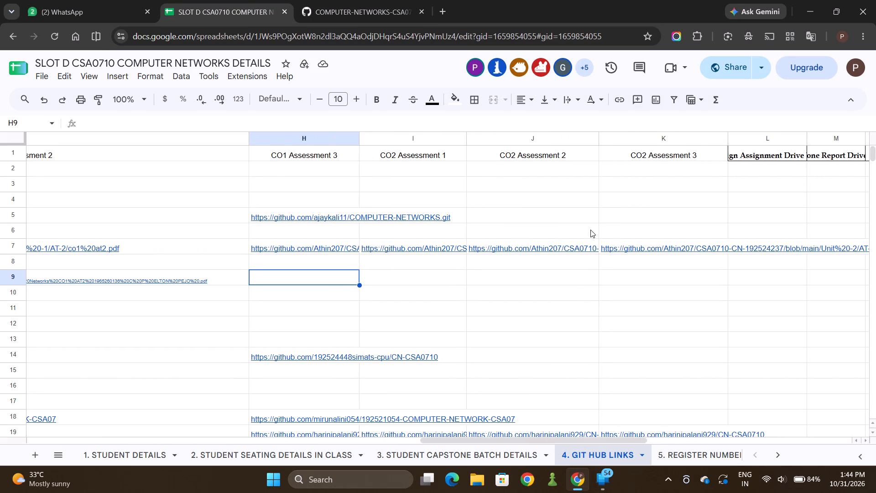
scroll(590, 230, "left", 2)
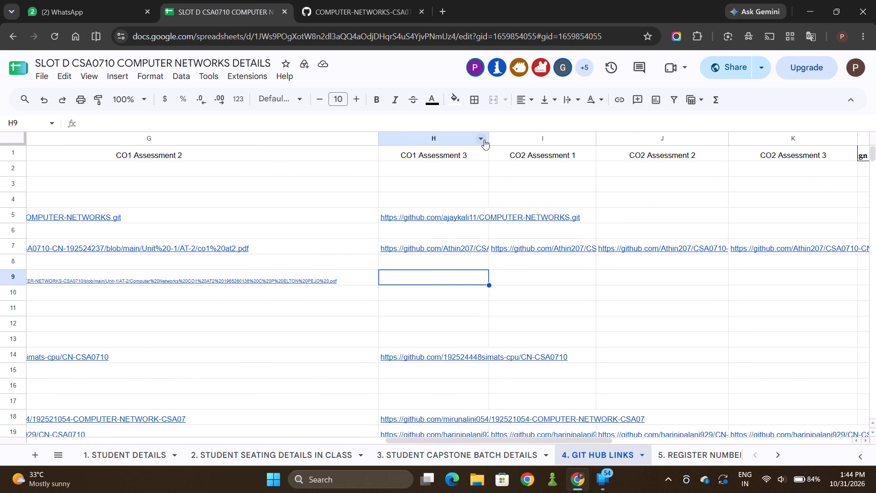
left_click_drag(489, 138, 724, 143)
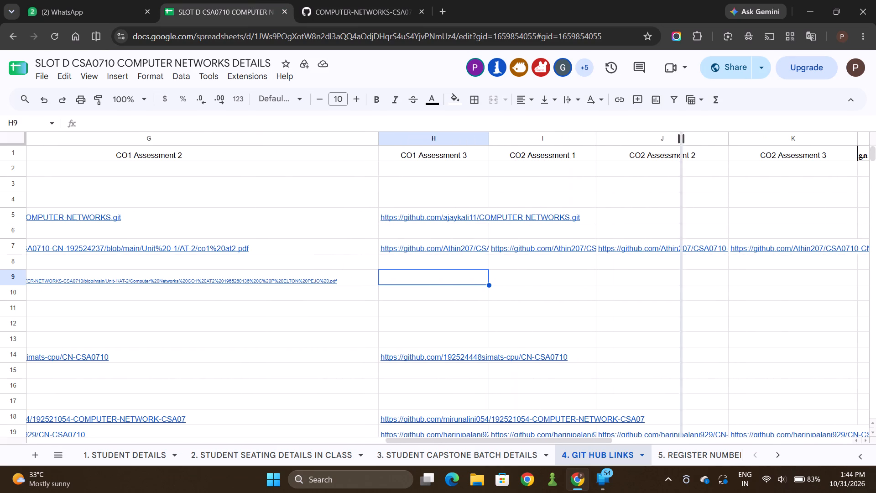
left_click_drag(724, 143, 844, 153)
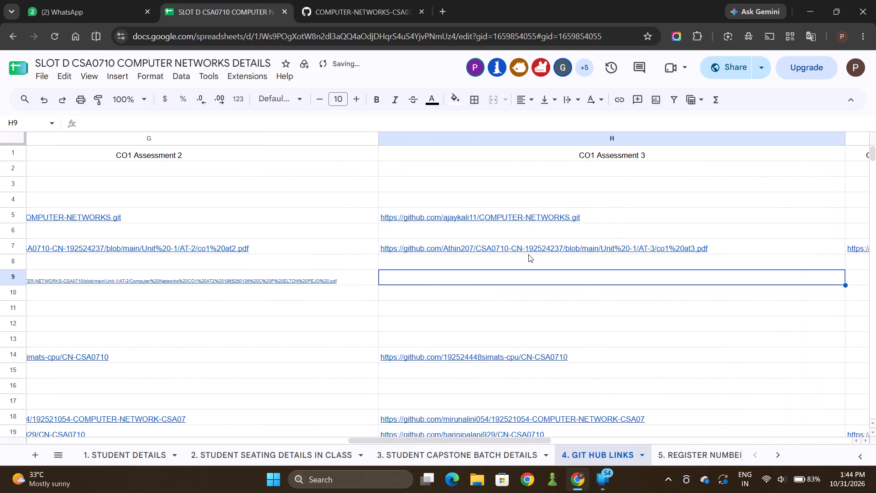
key("ctrl+v")
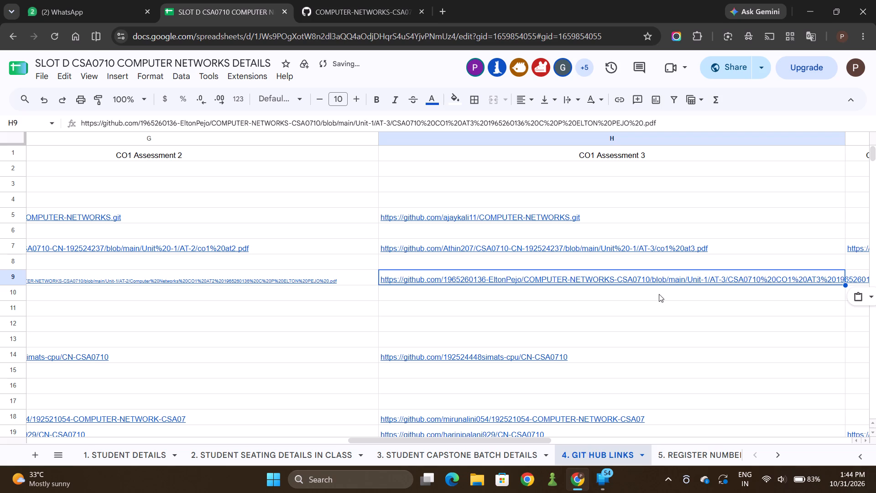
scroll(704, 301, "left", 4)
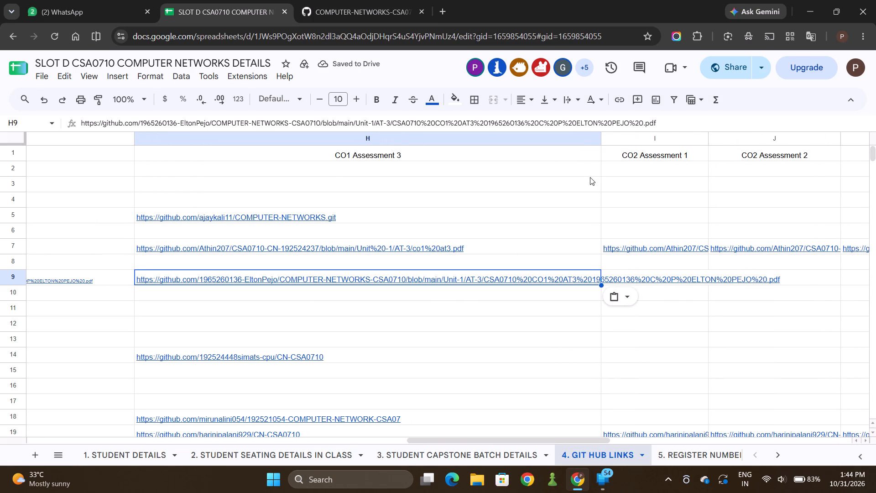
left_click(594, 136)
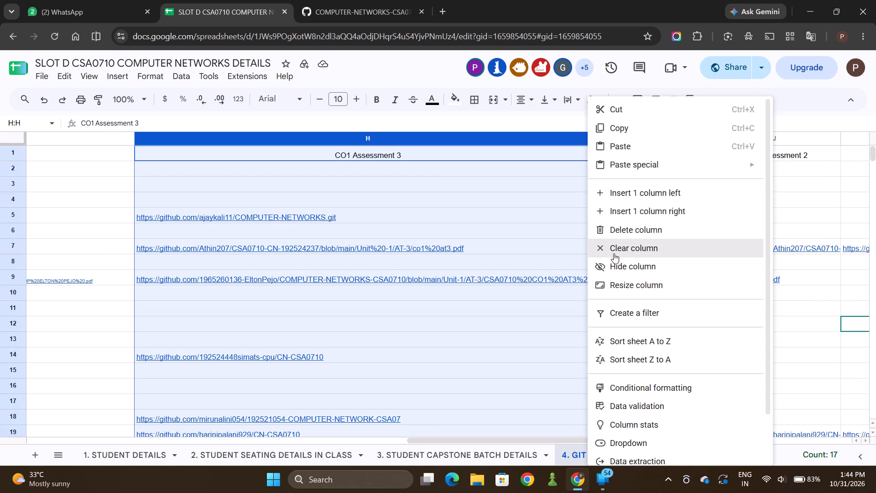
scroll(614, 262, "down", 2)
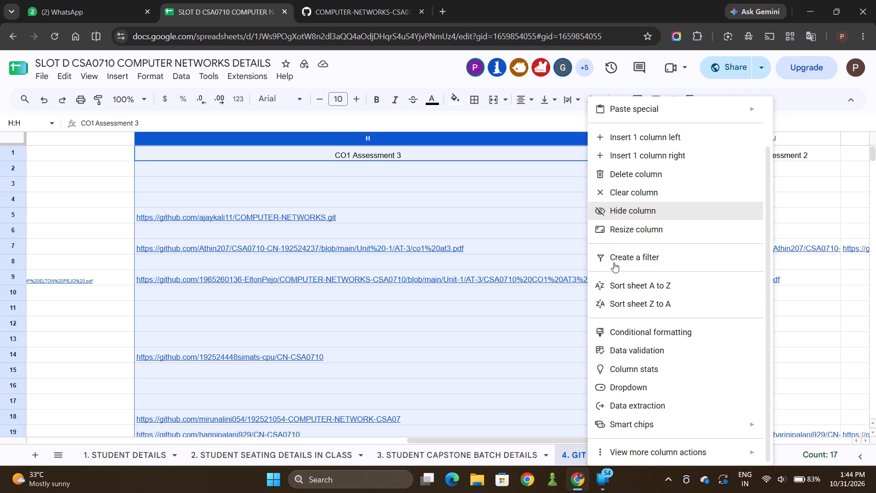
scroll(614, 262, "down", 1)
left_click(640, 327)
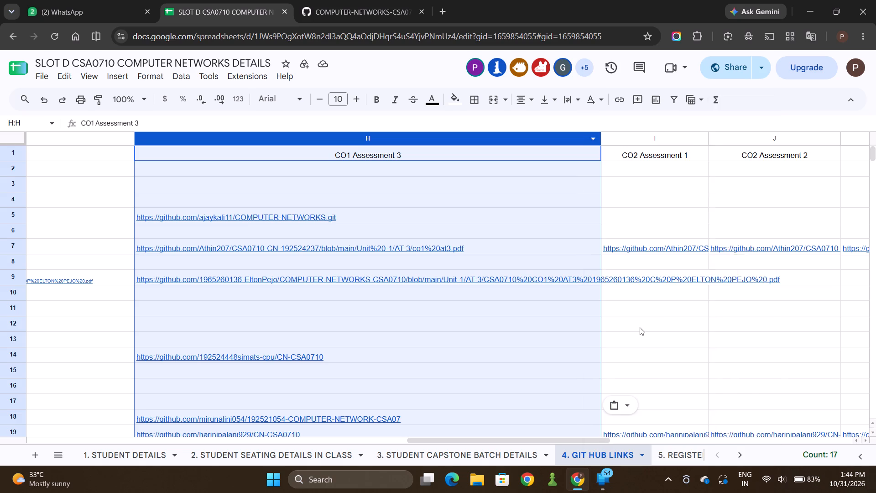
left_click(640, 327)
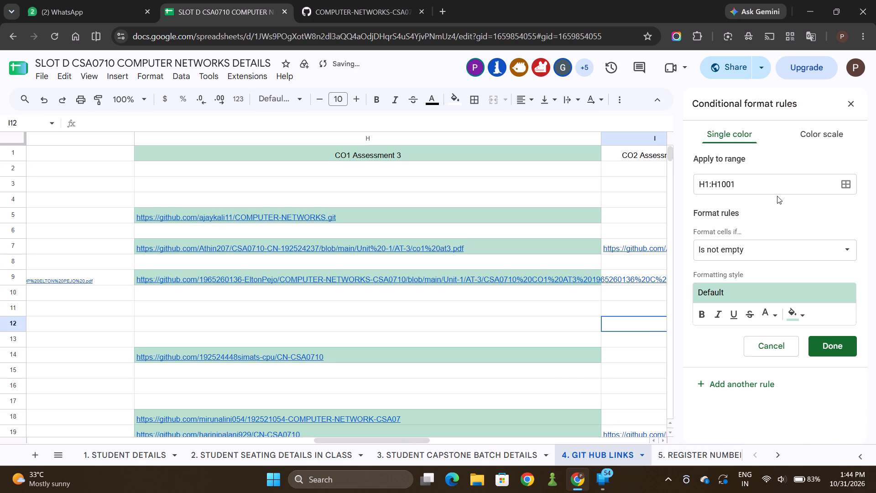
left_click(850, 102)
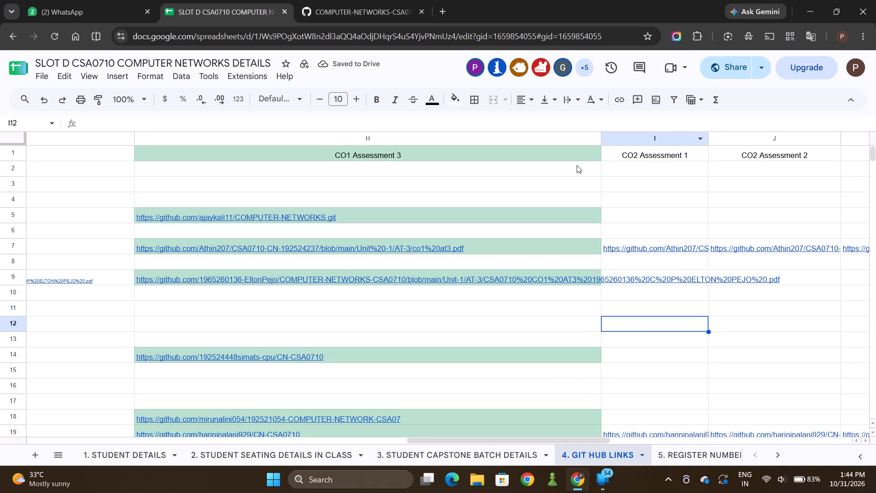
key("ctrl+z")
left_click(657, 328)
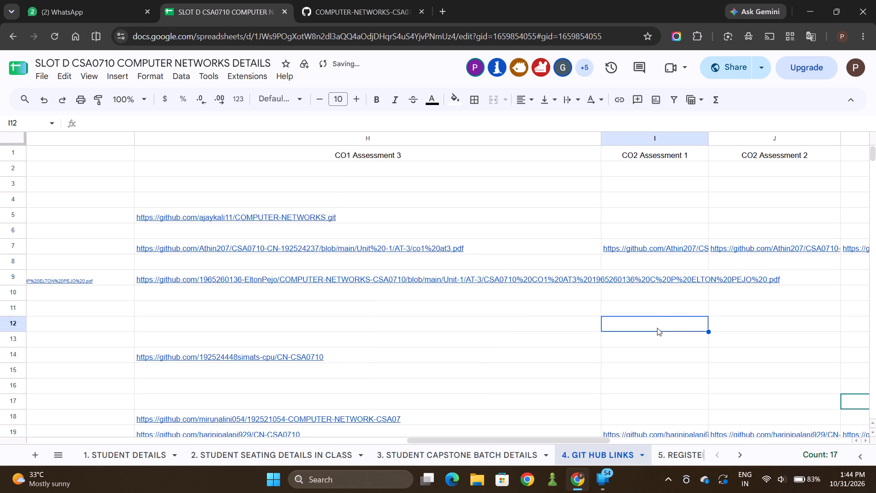
Widen column H, CO1 Assessment 3, until the whole AT3 PDF link in cell H9 fits.
left_click_drag(600, 140, 783, 191)
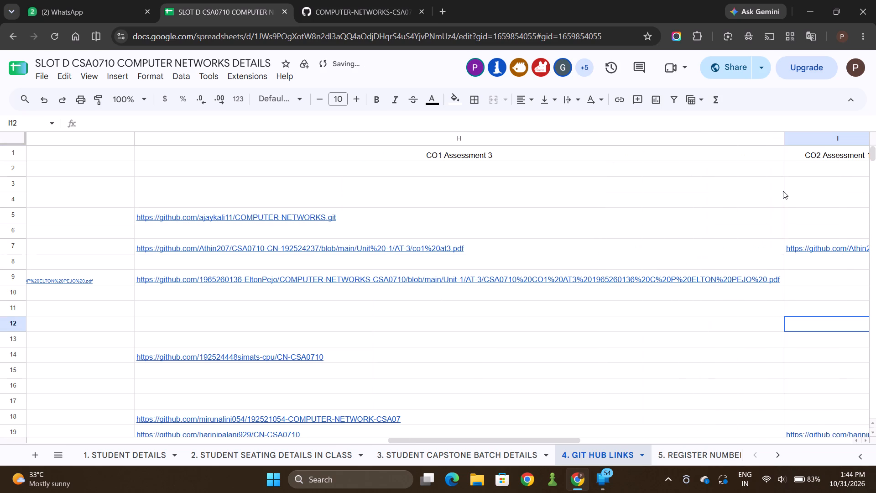
scroll(478, 220, "right", 4)
scroll(478, 220, "up", 1)
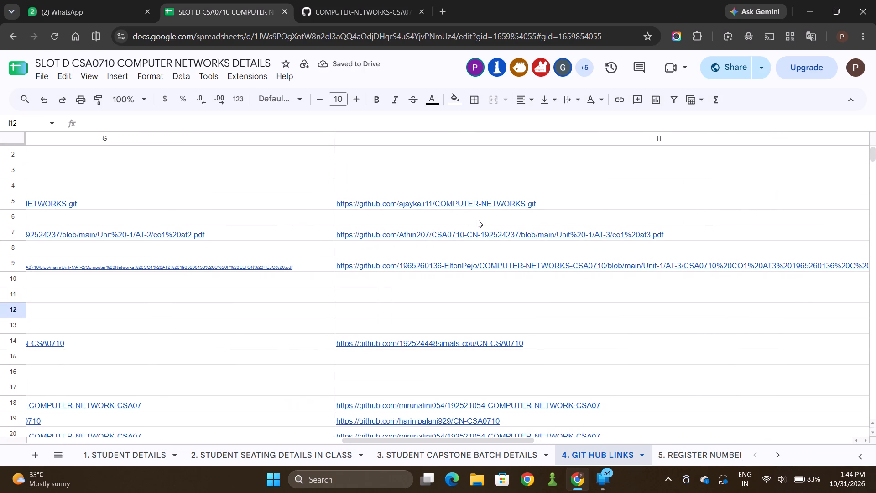
scroll(478, 220, "left", 4)
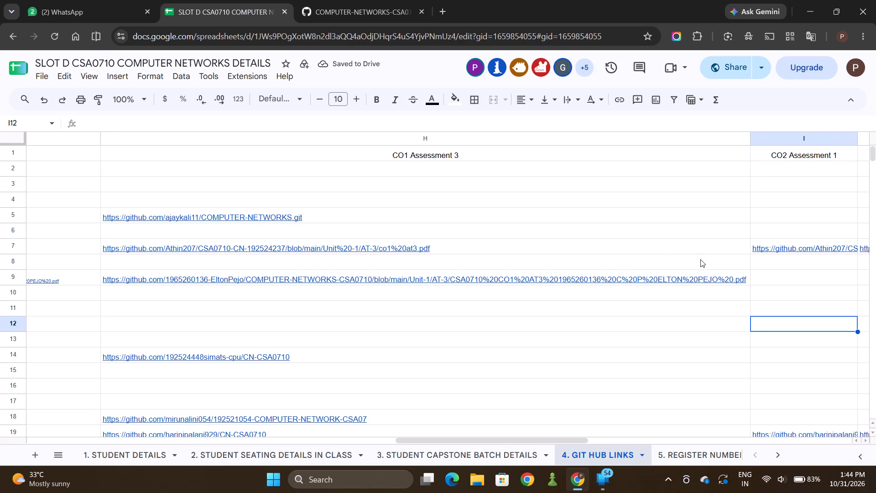
left_click(751, 136)
left_click_drag(751, 136, 652, 141)
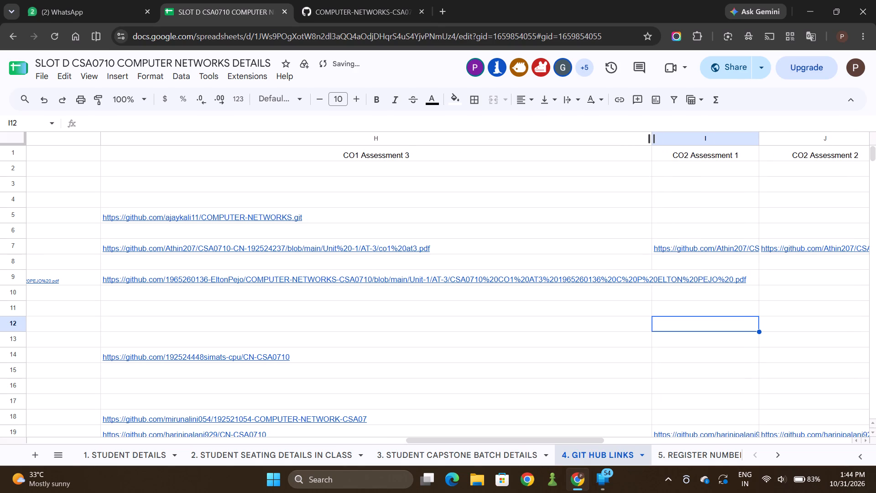
left_click_drag(652, 141, 753, 176)
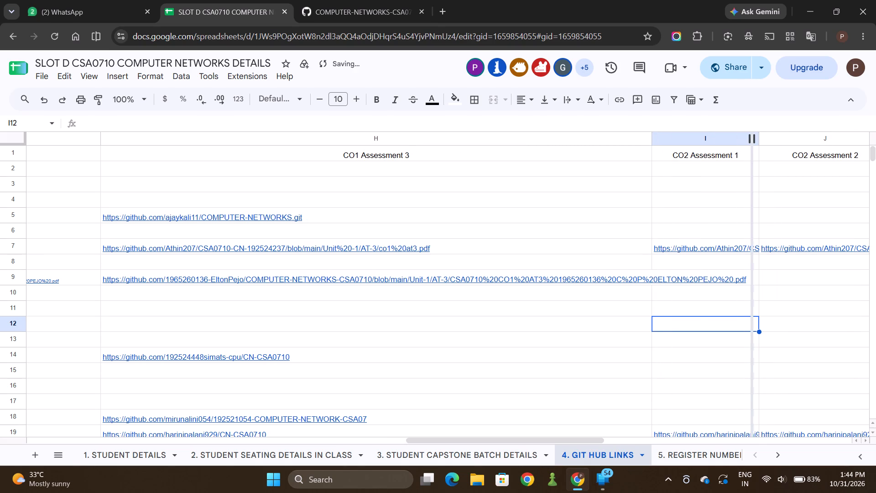
left_click_drag(753, 176, 755, 176)
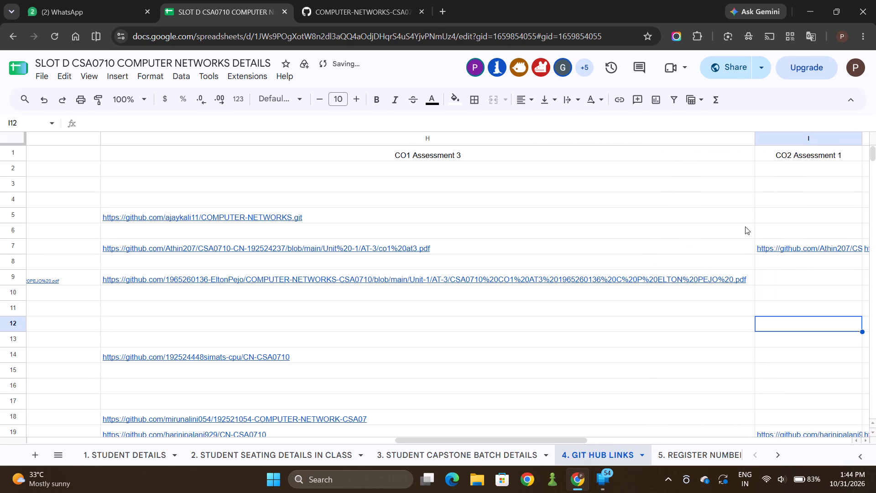
Review how the row 9 links fit across the CO1 Assessment columns and select cell E2 under Lab experiments Link.
scroll(727, 242, "left", 5)
scroll(727, 242, "right", 6)
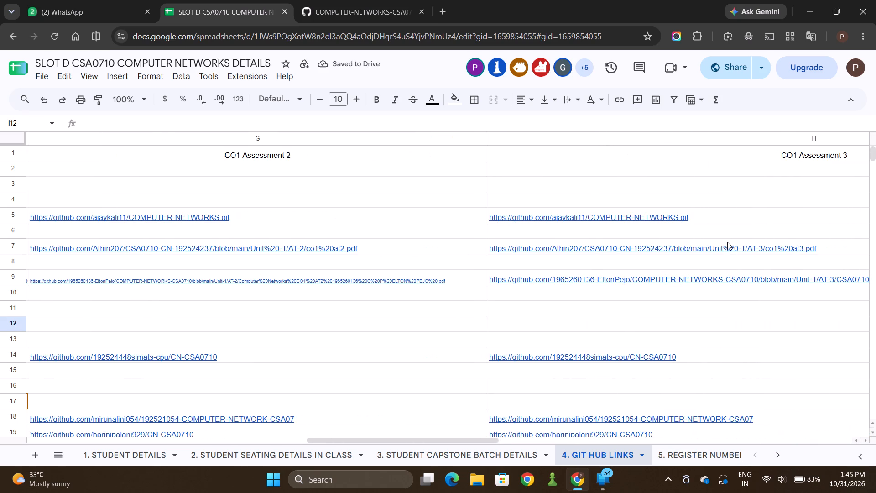
scroll(727, 242, "right", 6)
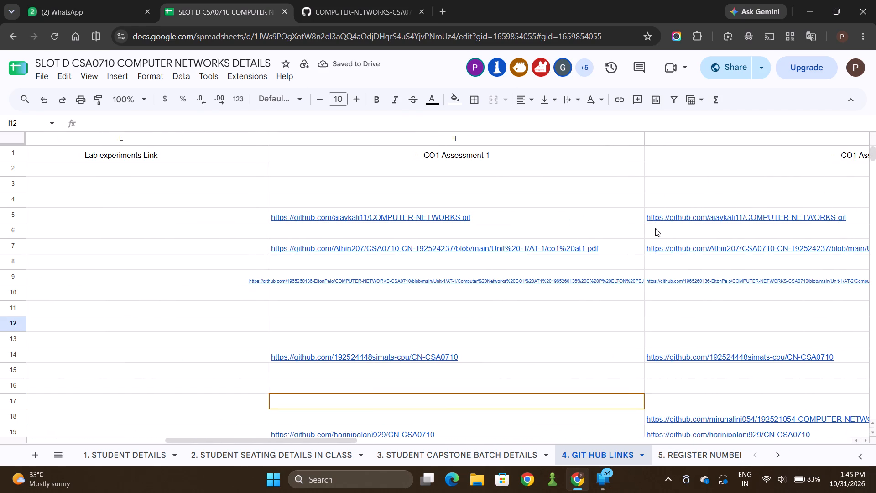
left_click(196, 173)
scroll(261, 170, "up", 1)
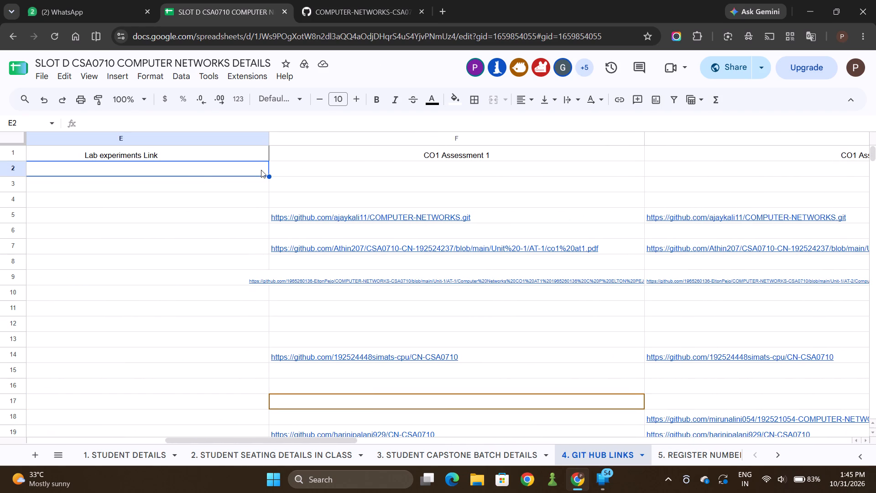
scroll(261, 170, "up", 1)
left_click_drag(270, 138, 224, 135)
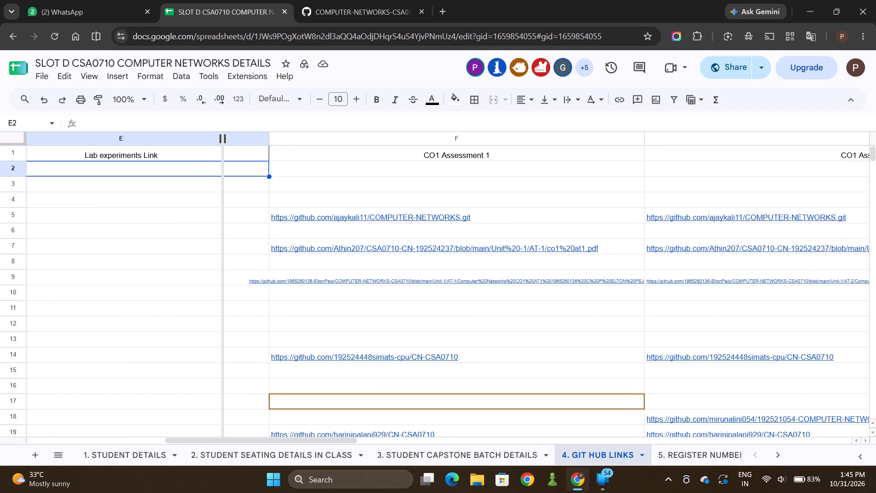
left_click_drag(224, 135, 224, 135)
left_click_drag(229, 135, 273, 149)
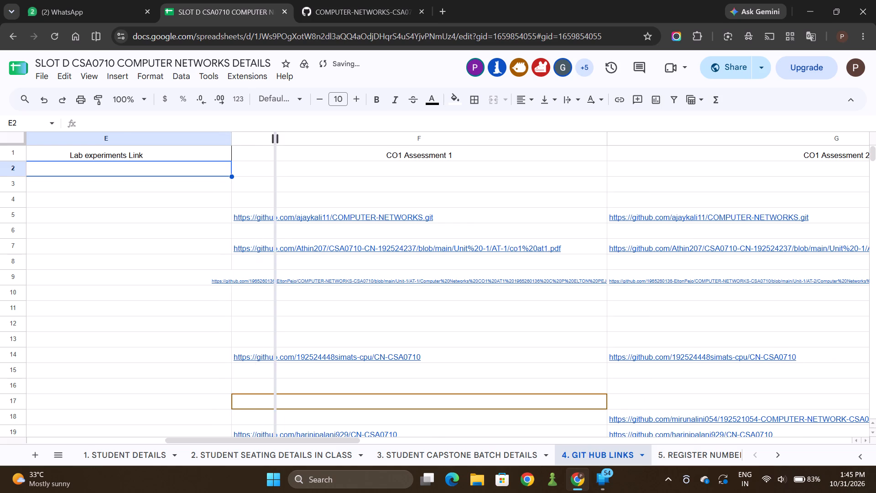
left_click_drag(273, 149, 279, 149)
Widen column F, CO1 Assessment 1, until the whole AT1 PDF link in cell F9 fits inside it.
scroll(165, 176, "right", 1)
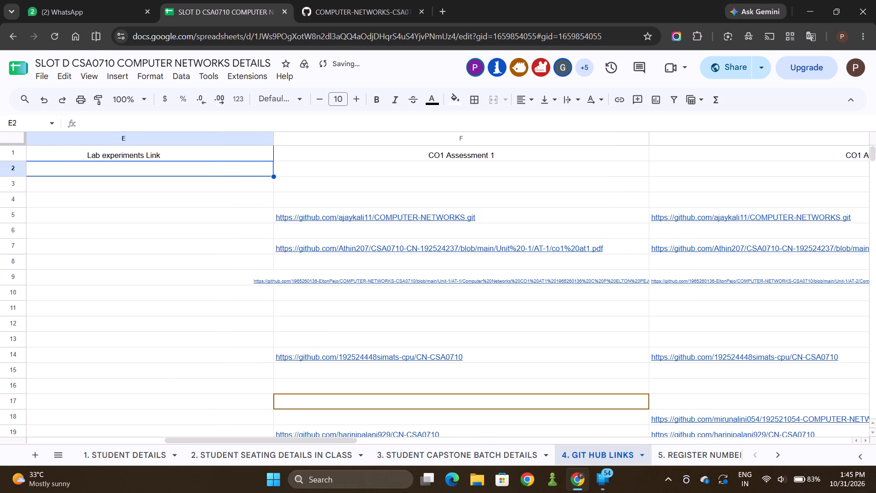
scroll(165, 176, "right", 2)
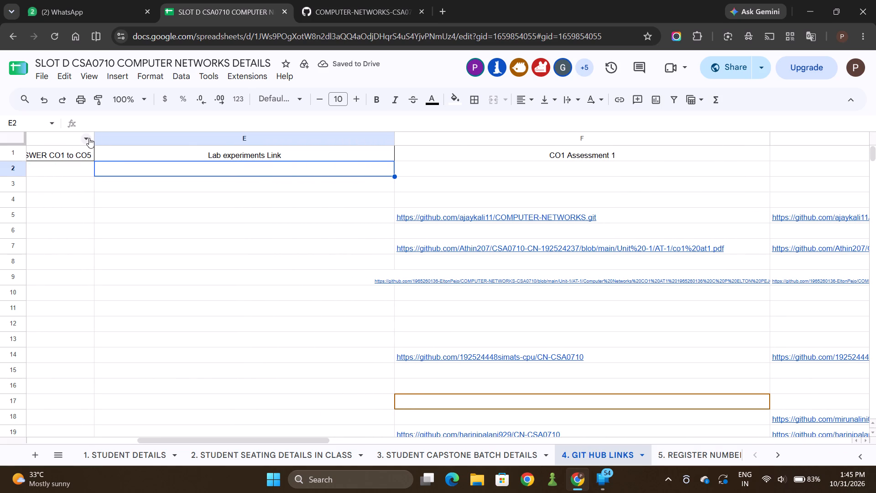
left_click(384, 280)
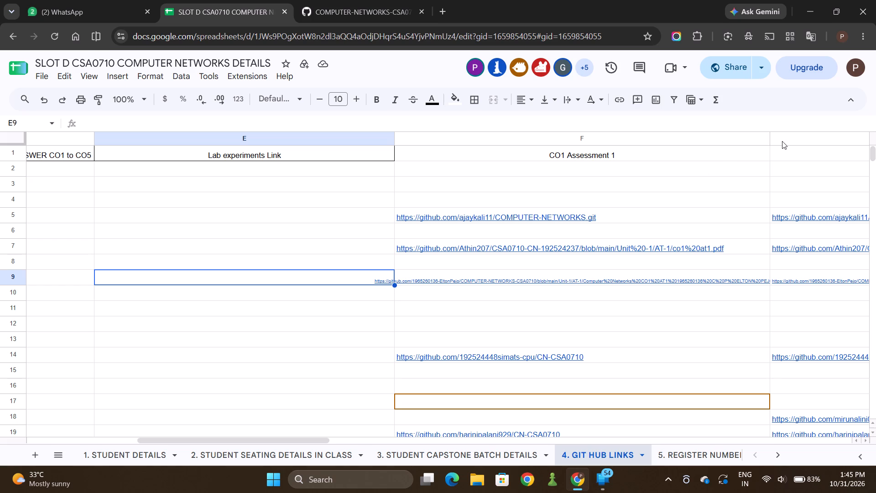
left_click_drag(767, 140, 813, 145)
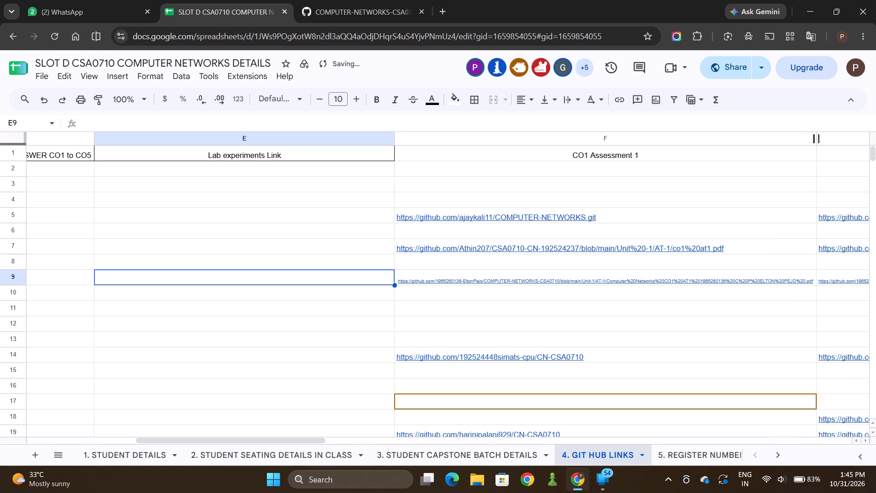
Save the spreadsheet and select the empty cell I9 under CO2 Assessment 1.
scroll(582, 212, "left", 9)
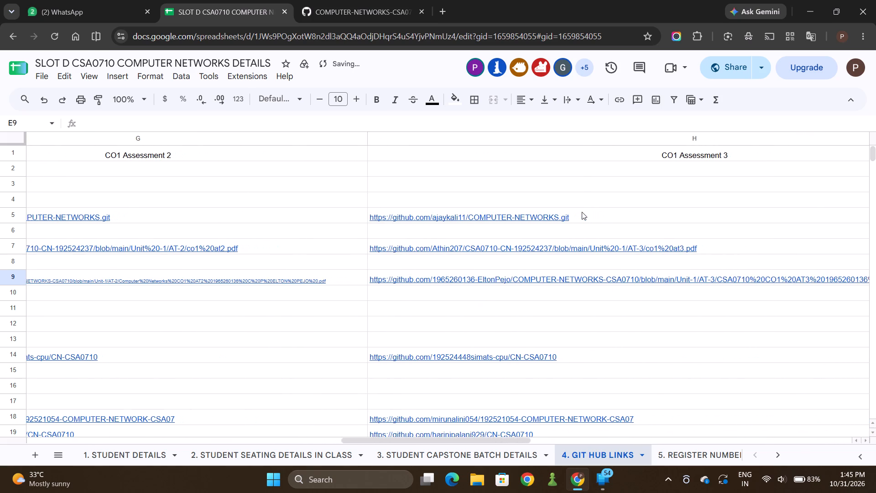
scroll(582, 212, "left", 9)
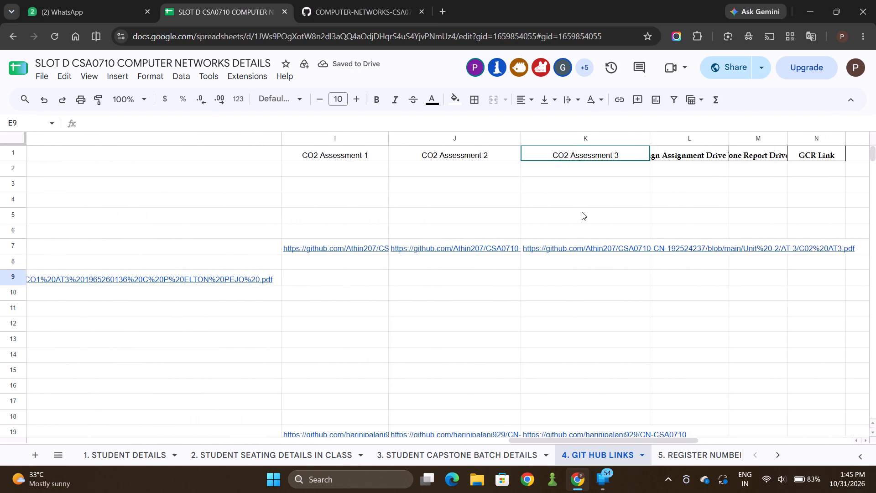
key("ctrl+s")
key("ctrl+s")
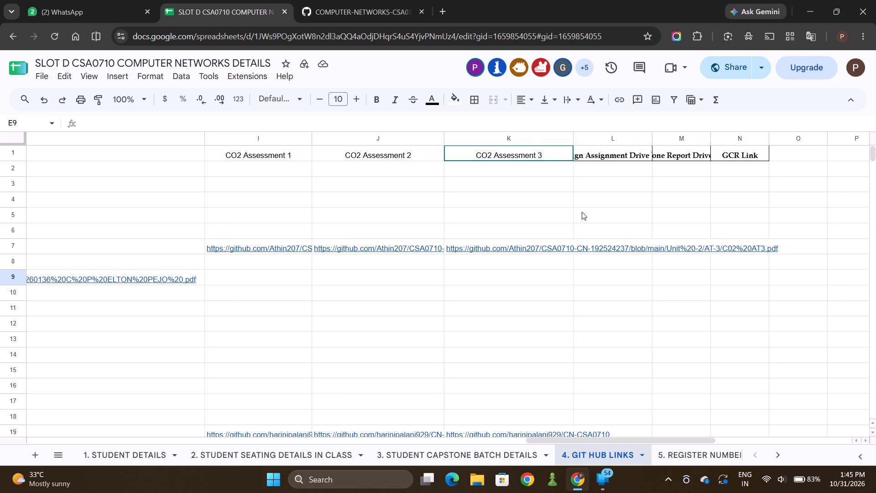
key("ctrl+s")
left_click(246, 276)
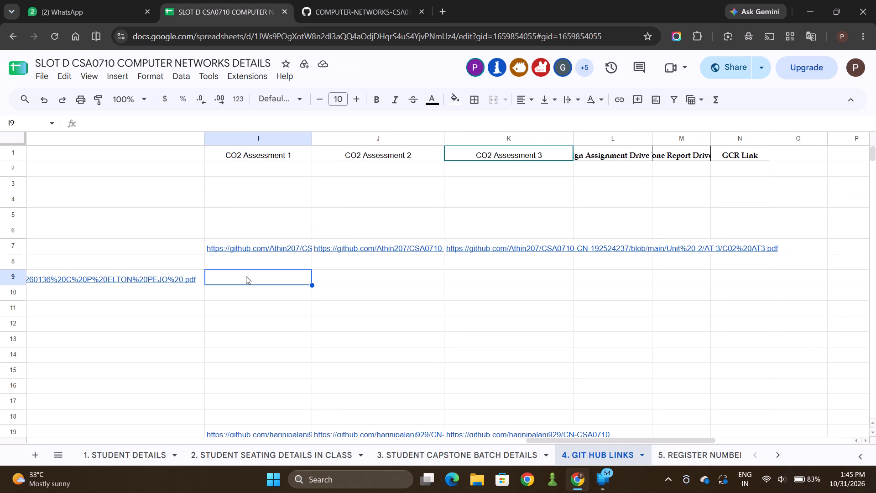
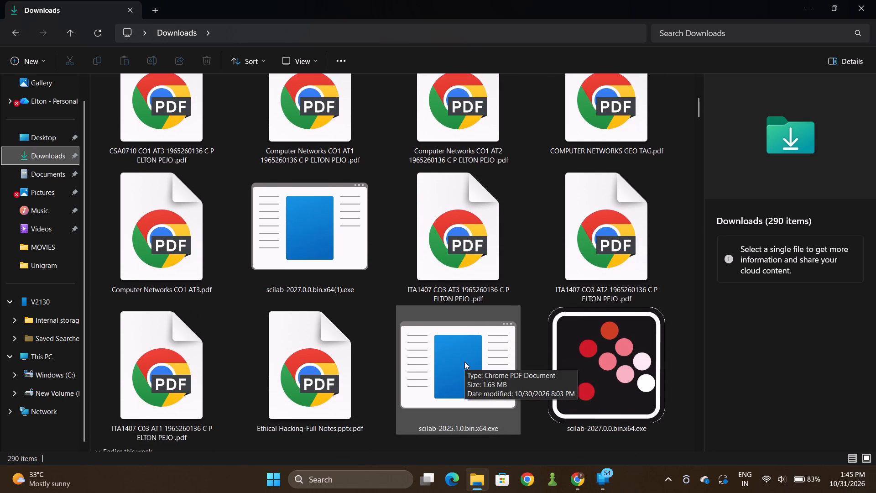
Look through the Downloads folder for the CO2 assessment files and search it for co2.
scroll(464, 362, "down", 1)
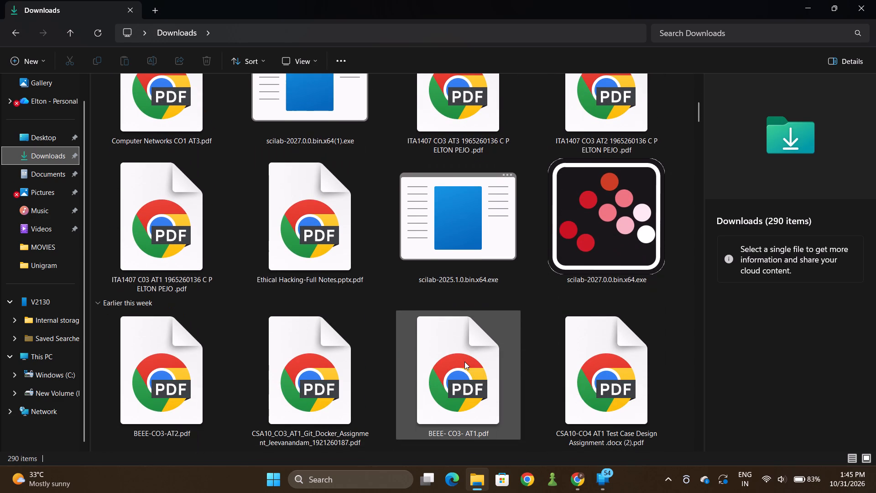
scroll(464, 362, "down", 1)
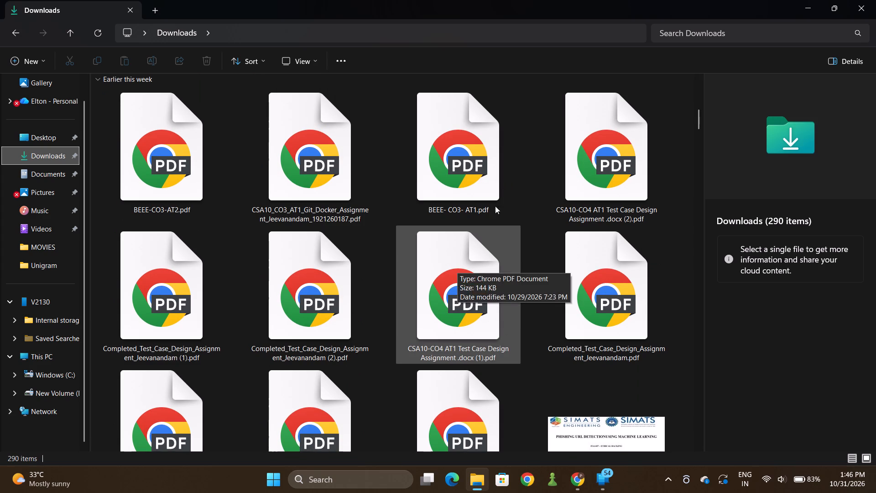
left_click(734, 32)
type("co2")
key("Return")
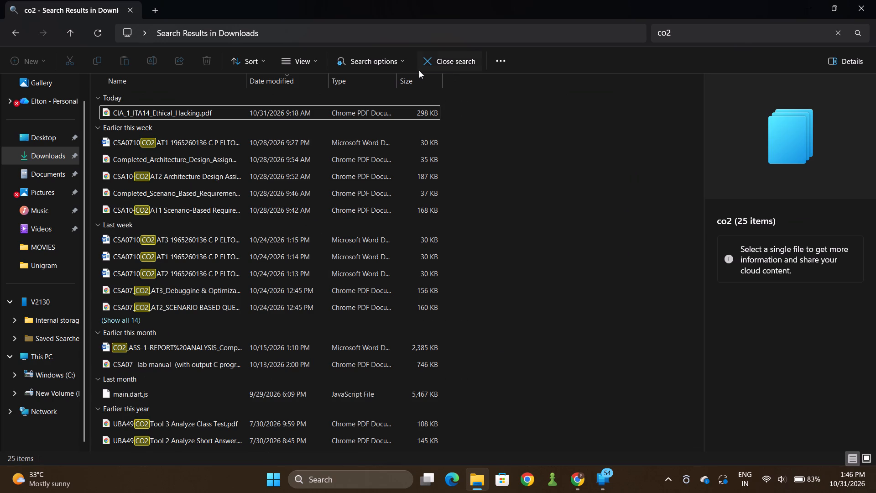
Delete the Completed_Scenario_Based requirement PDF from the co2 search results in Downloads.
left_click(301, 189)
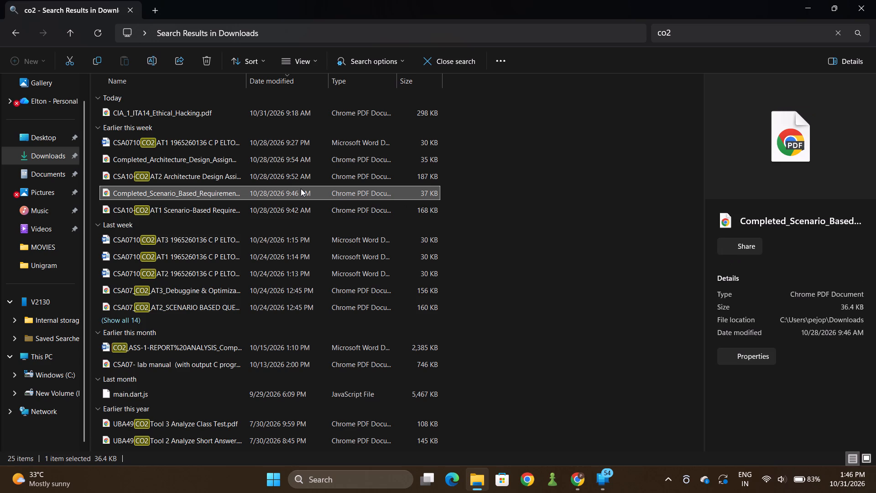
key("Delete")
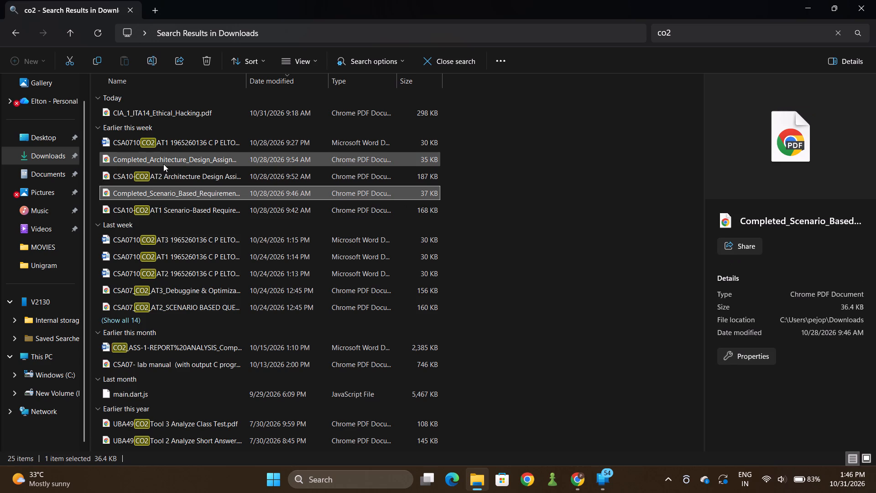
Move the CSA07_CO2_AT3 Debuggine & Optimization, CSA10-CO2 AT1 Scenario-Based and CSA10-CO2 AT2 Architecture Design PDFs into the Pictures folder.
left_click(163, 164)
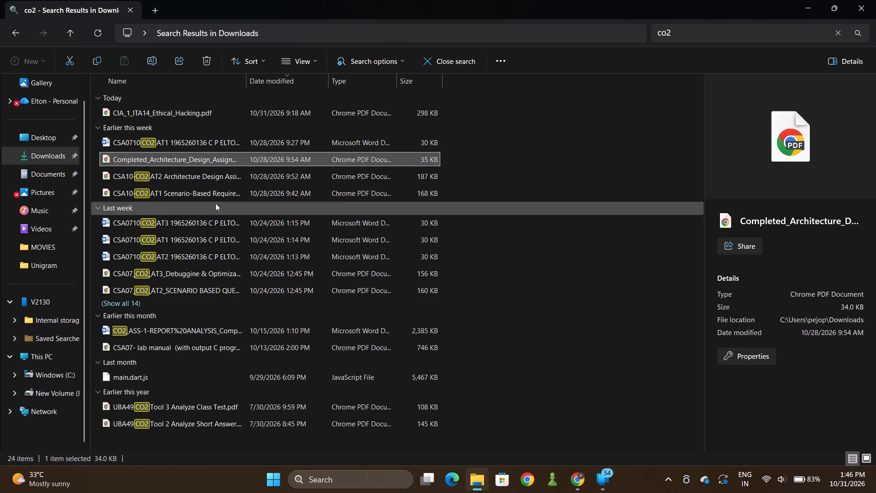
left_click(196, 277)
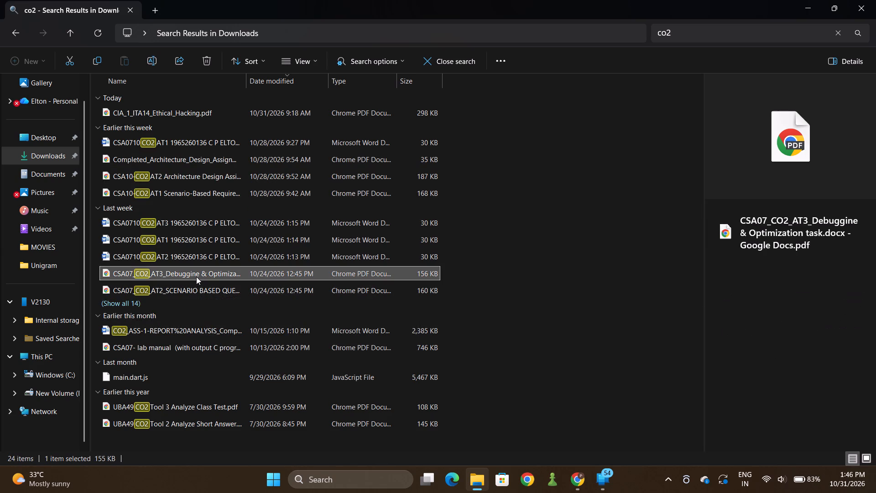
left_click_drag(196, 277, 55, 196)
left_click_drag(156, 198, 61, 190)
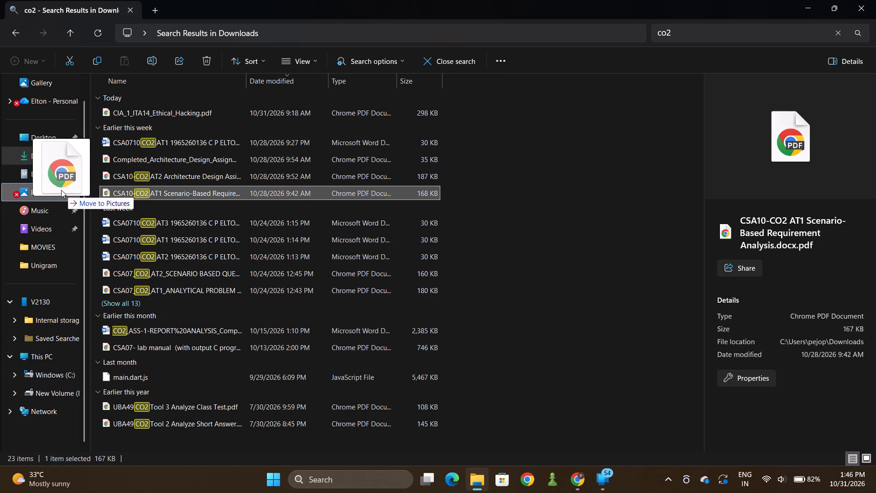
left_click_drag(61, 190, 59, 193)
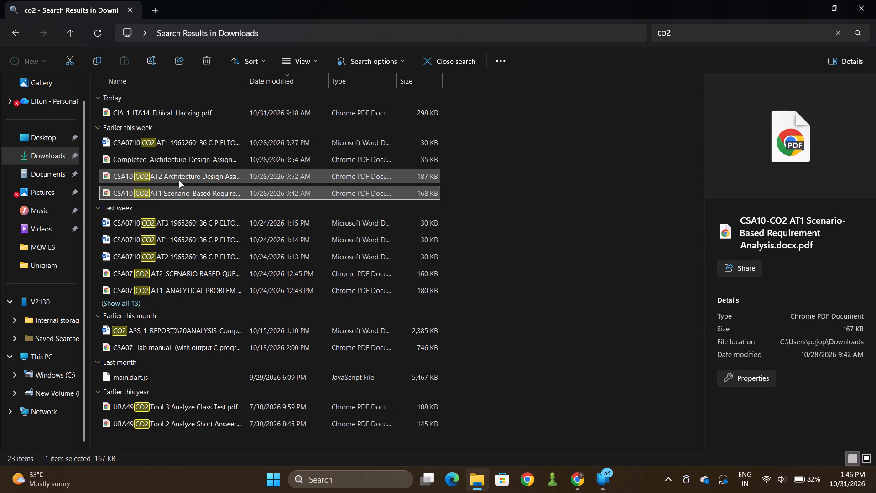
left_click_drag(179, 180, 64, 193)
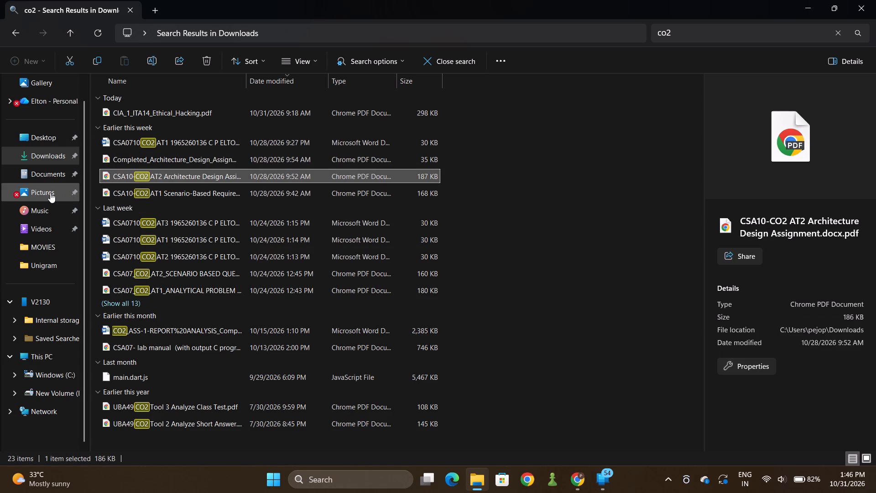
Open the CSA10-CO2 AT1 Scenario-Based Requirement Analysis PDF from the Pictures folder and check its course details and question.
left_click(50, 193)
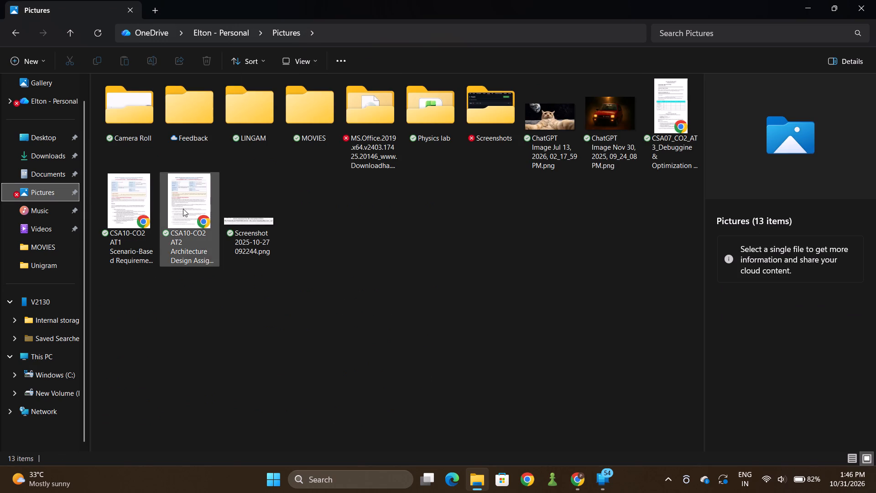
double_click(125, 201)
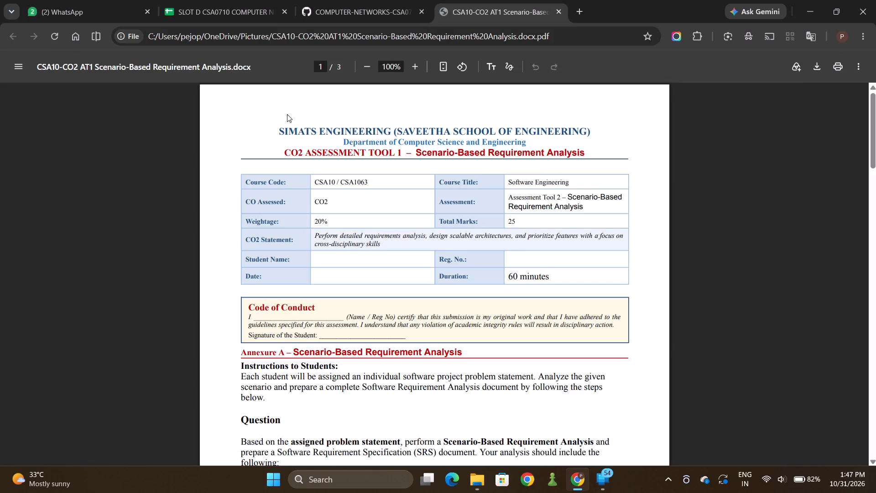
scroll(449, 207, "down", 3)
scroll(449, 207, "up", 3)
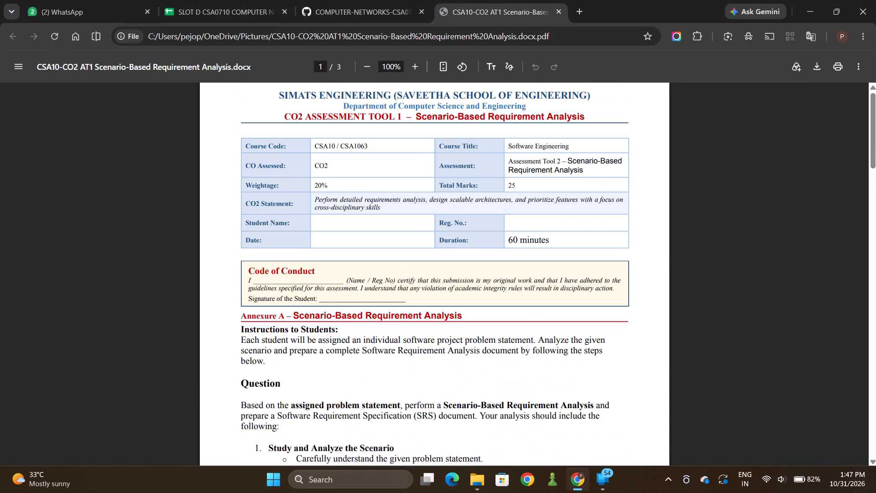
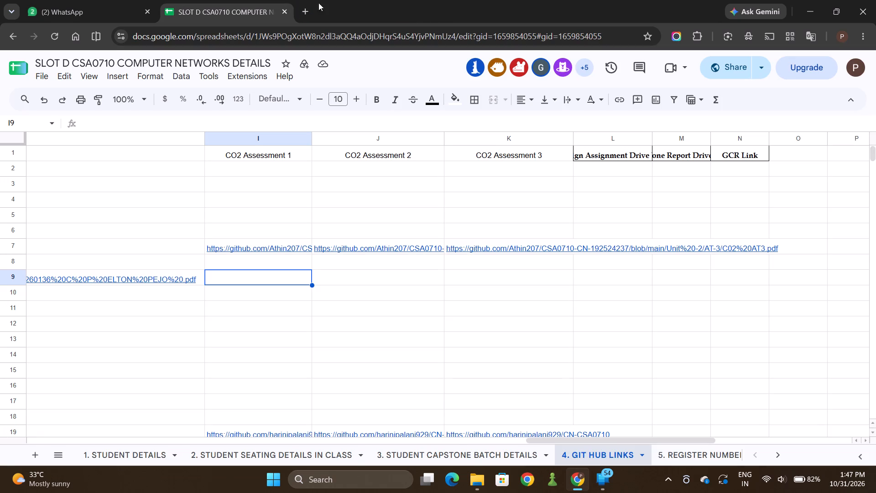
Open a new blank browser tab alongside the Computer Networks details sheet.
left_click(311, 3)
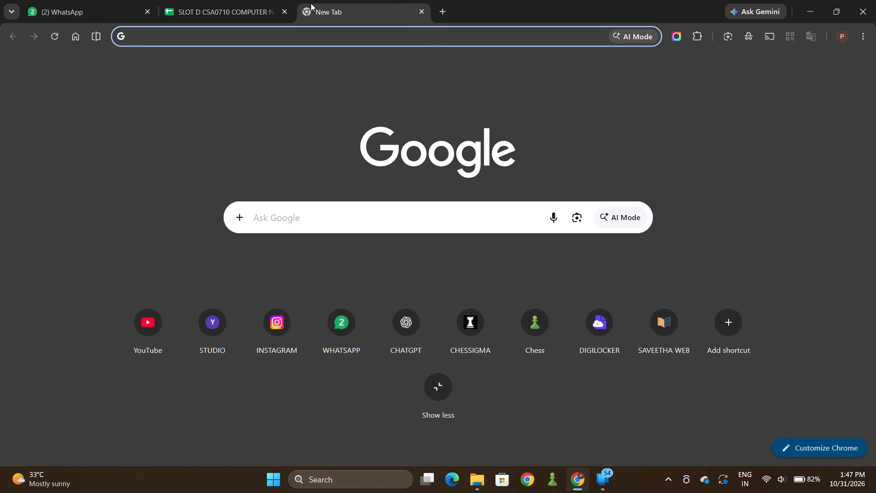
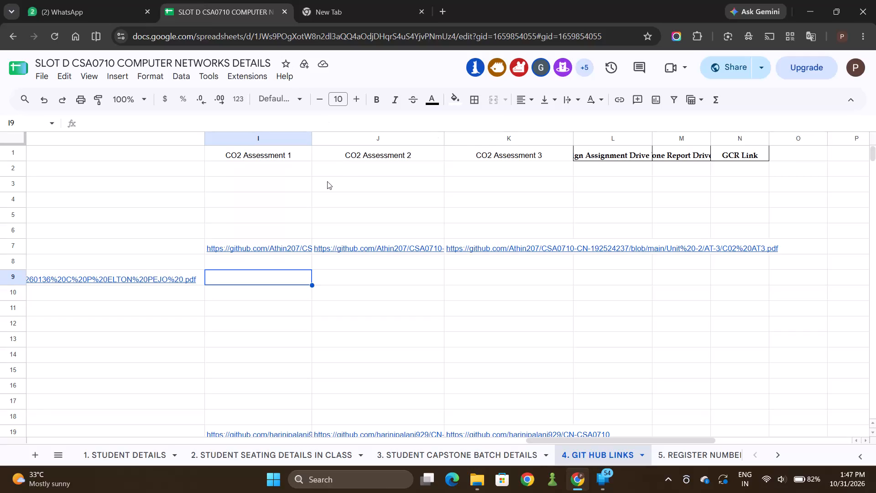
Open the repository linked for CO1 Assessment 1 in row 5 and examine its CO1 AT1.pdf, closing it when done.
scroll(335, 259, "right", 4)
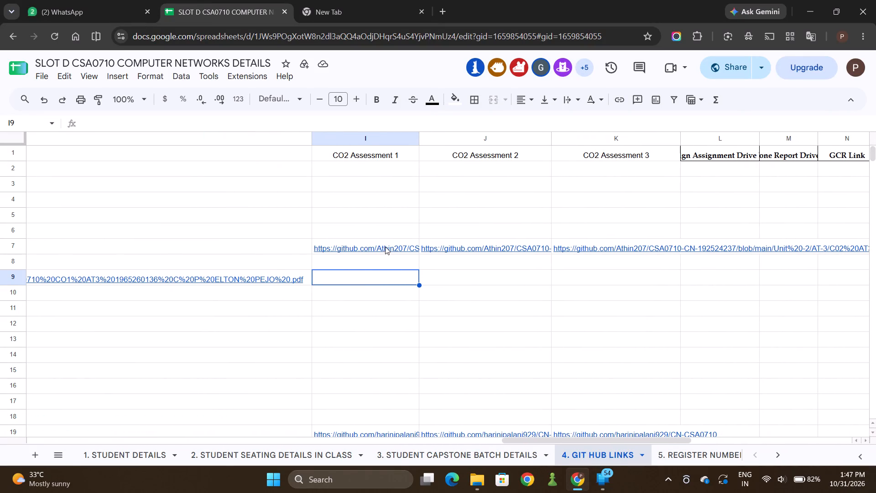
scroll(304, 244, "right", 9)
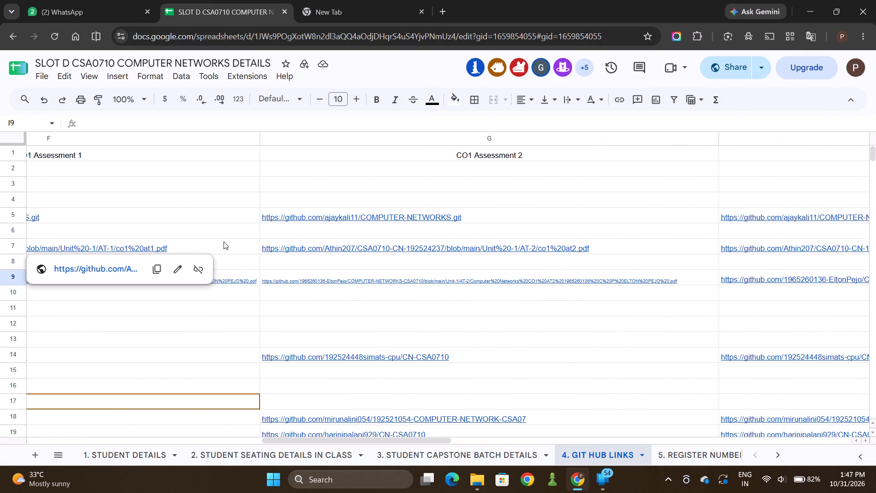
scroll(224, 241, "right", 6)
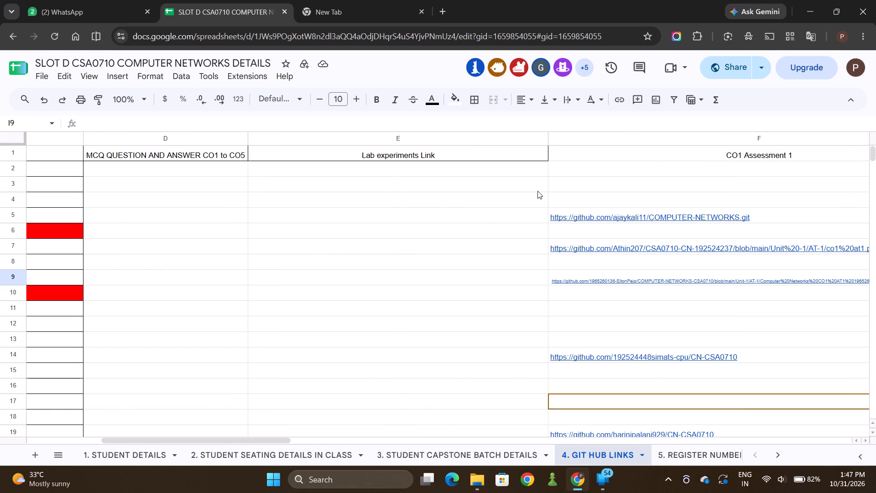
left_click(571, 217)
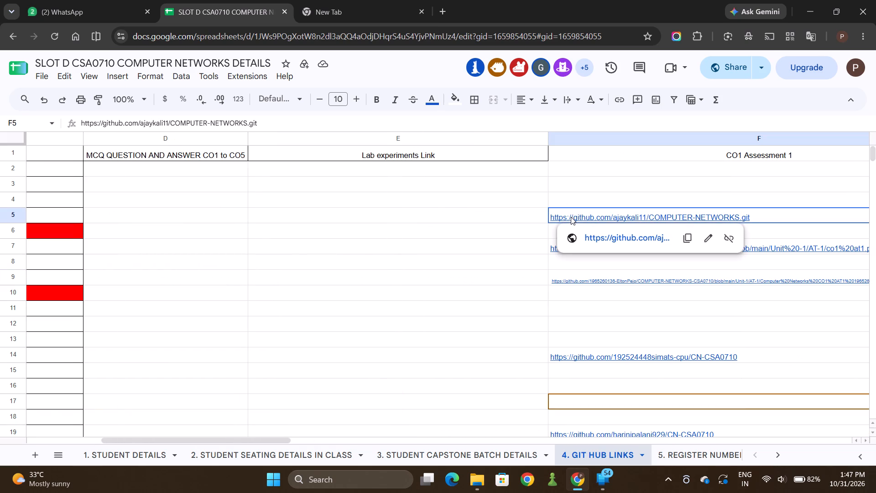
left_click(594, 237)
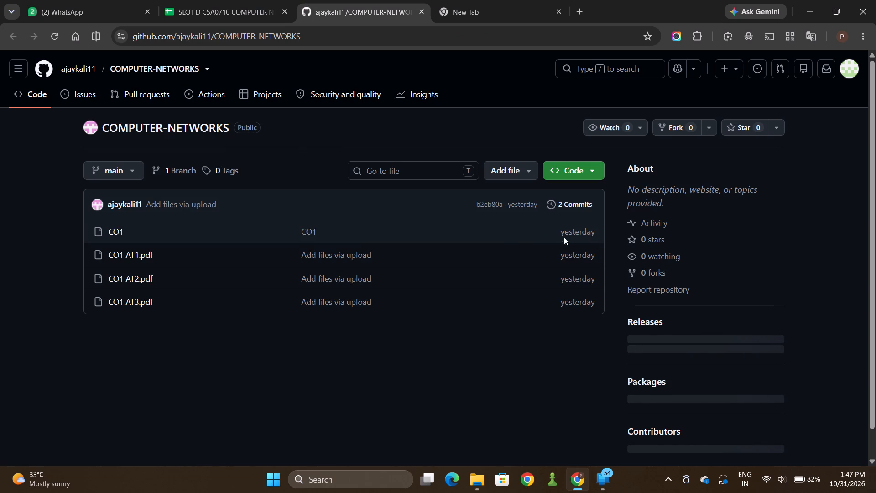
left_click(139, 253)
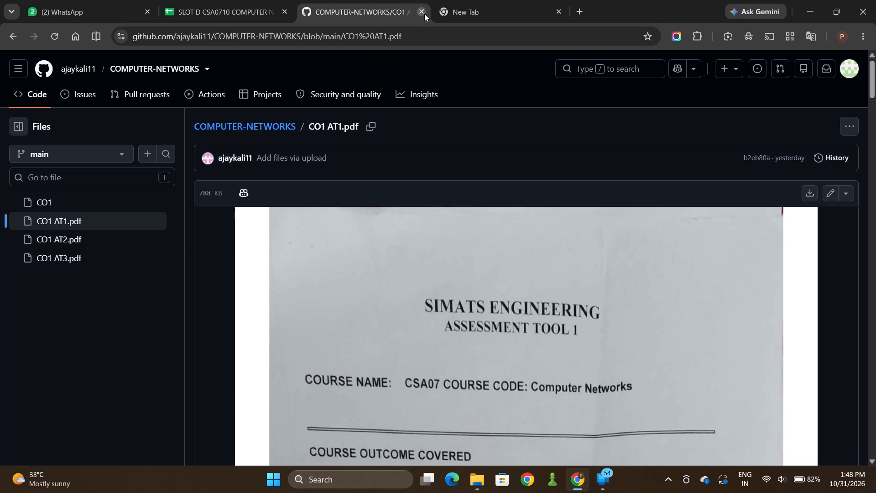
scroll(516, 228, "down", 5)
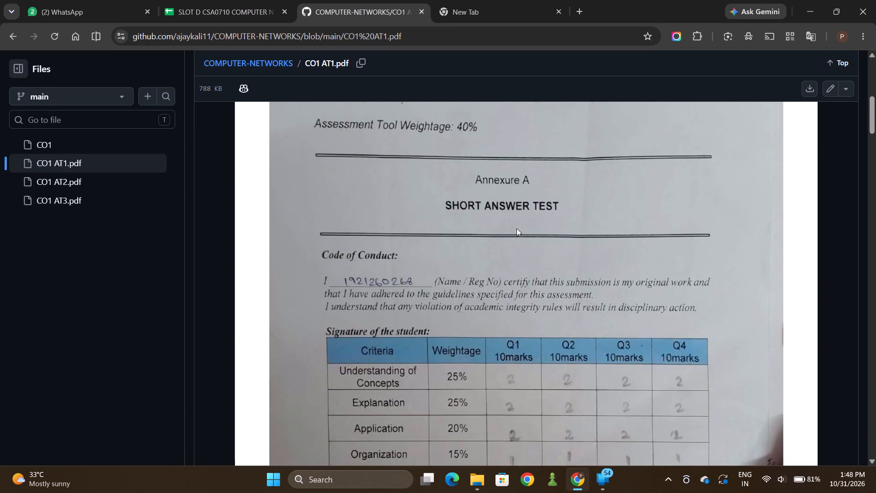
scroll(516, 228, "down", 2)
scroll(516, 228, "up", 7)
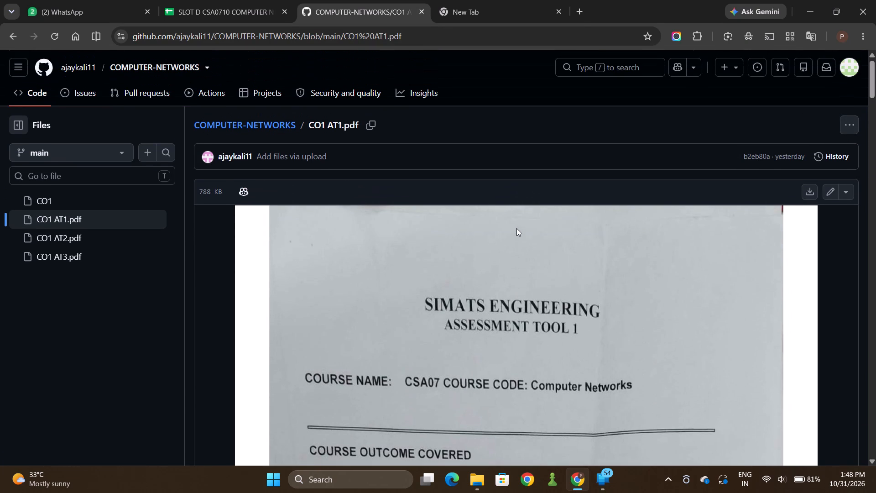
left_click(426, 10)
Open the repository linked for CO1 Assessment 2 in row 5 and copy the web address of its CO1 AT1.pdf.
scroll(431, 210, "left", 6)
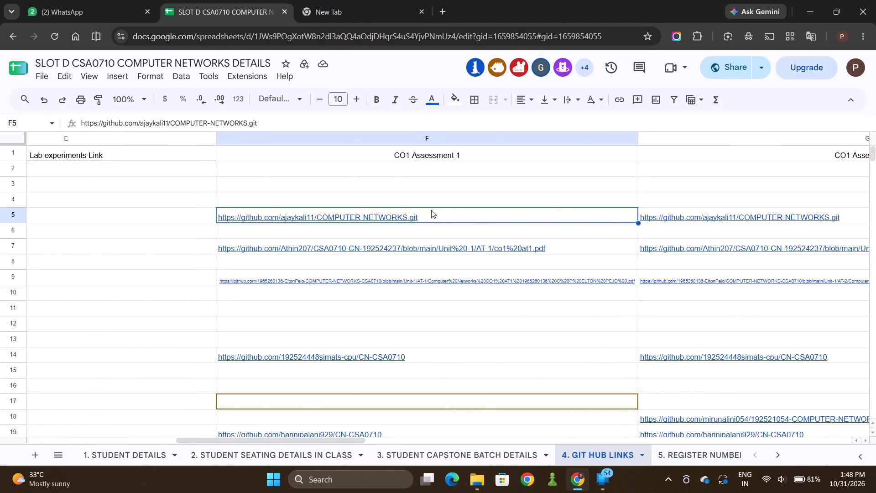
scroll(431, 210, "left", 1)
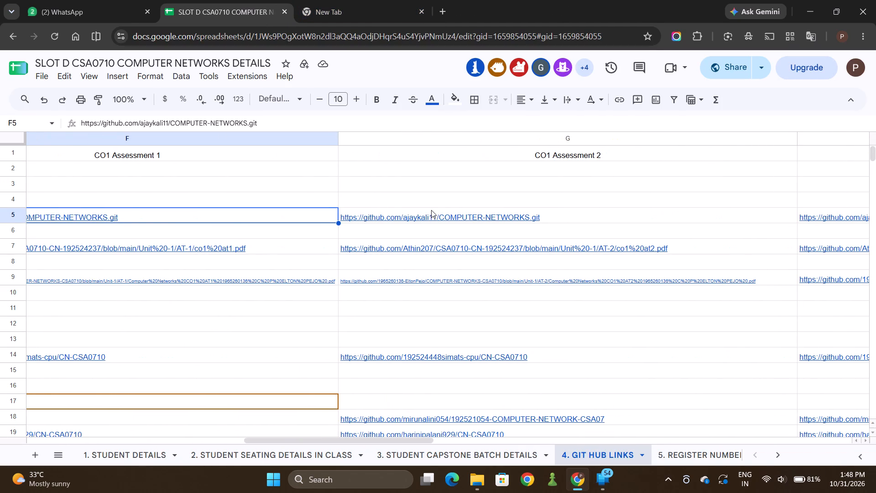
scroll(431, 210, "down", 1)
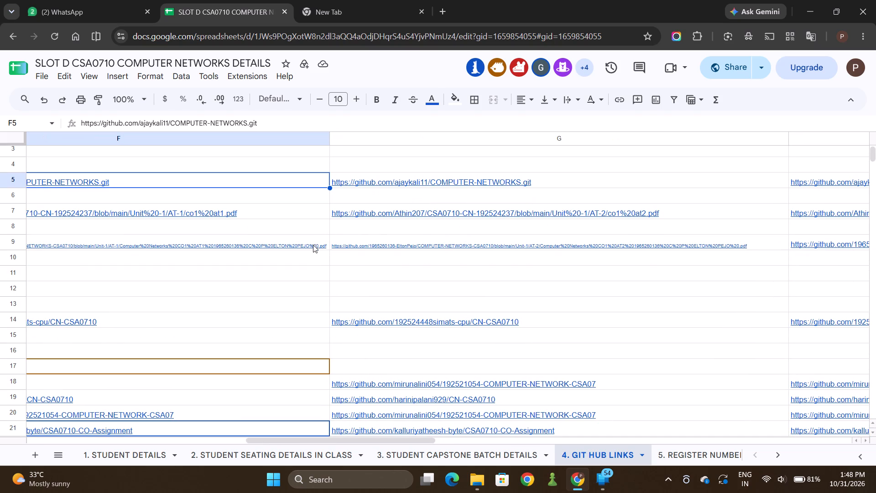
left_click(312, 245)
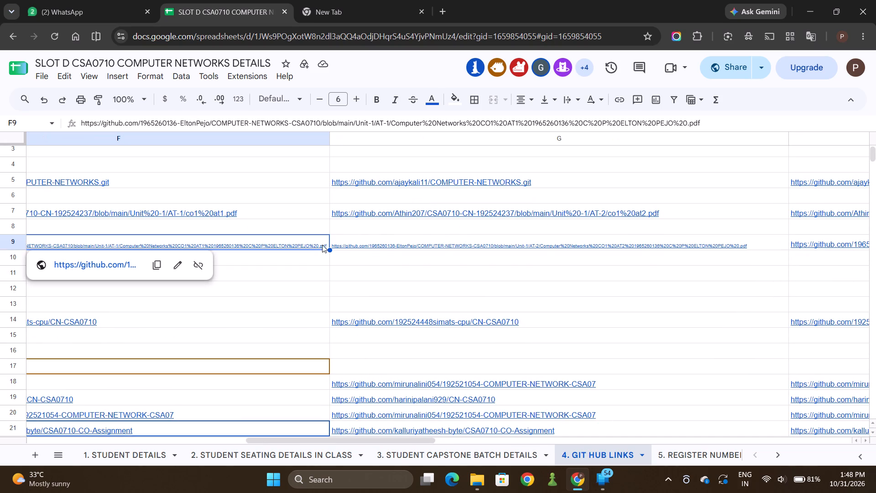
scroll(426, 206, "right", 2)
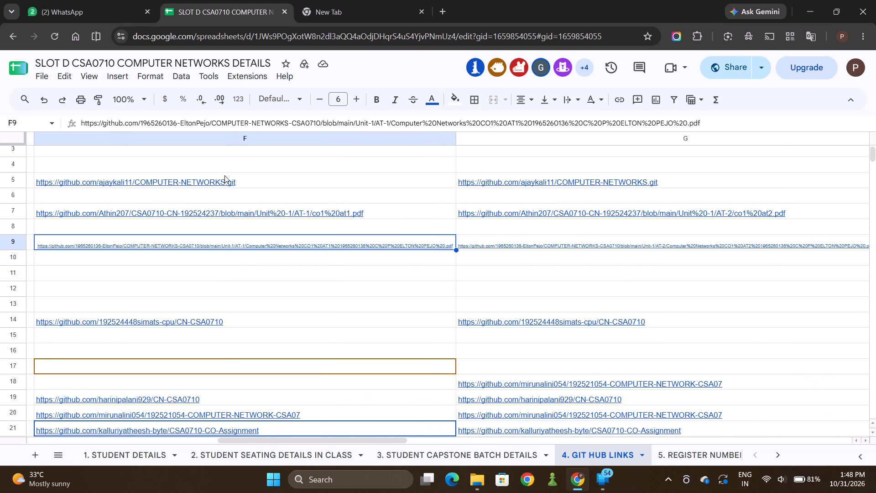
left_click(602, 181)
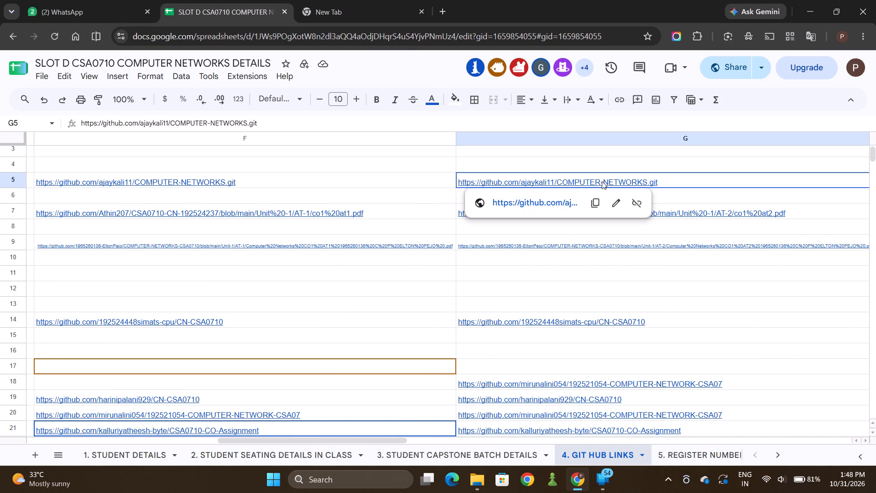
left_click(508, 199)
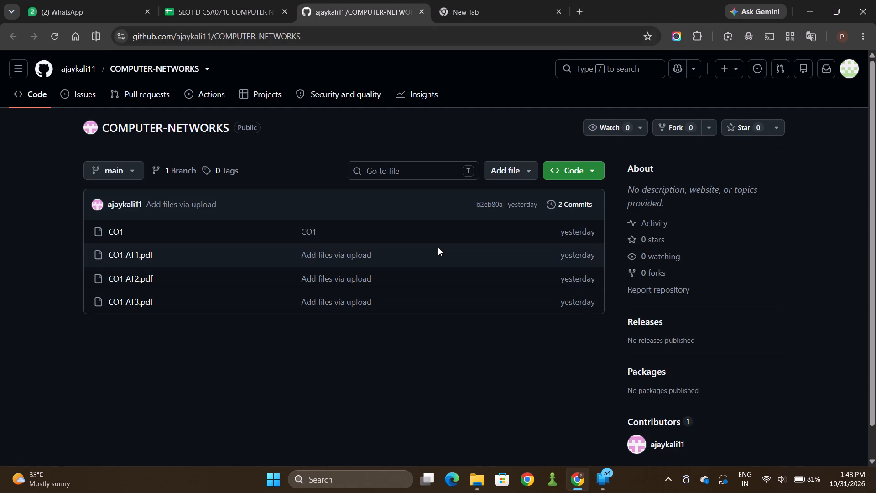
left_click(147, 258)
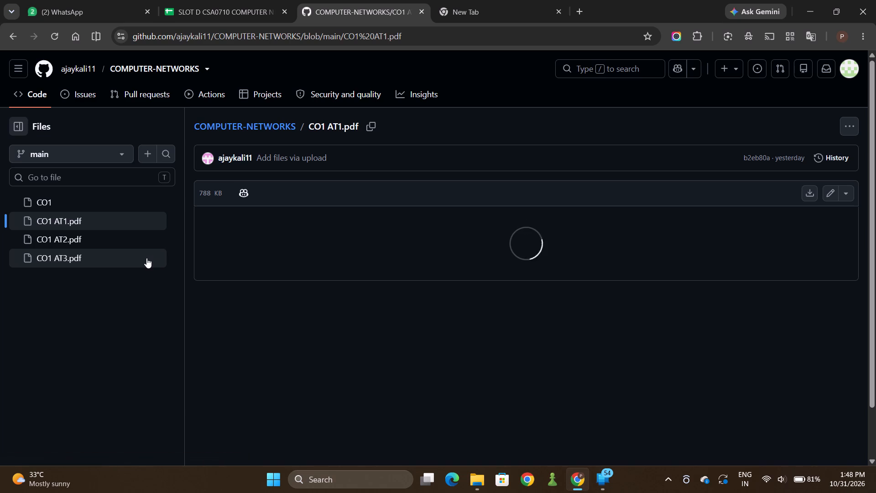
left_click(409, 38)
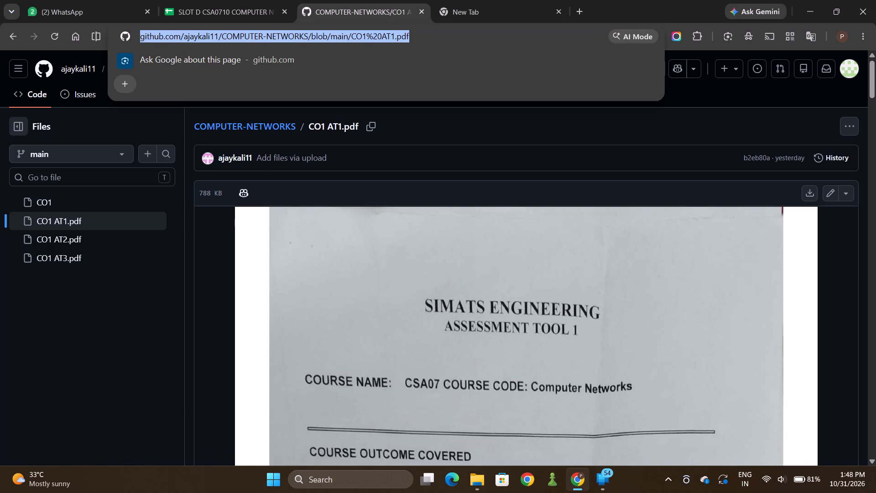
key("ctrl+c")
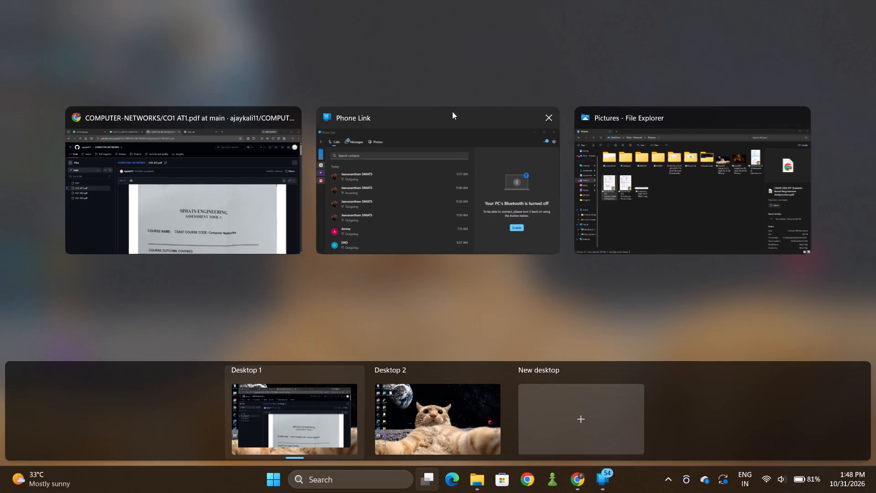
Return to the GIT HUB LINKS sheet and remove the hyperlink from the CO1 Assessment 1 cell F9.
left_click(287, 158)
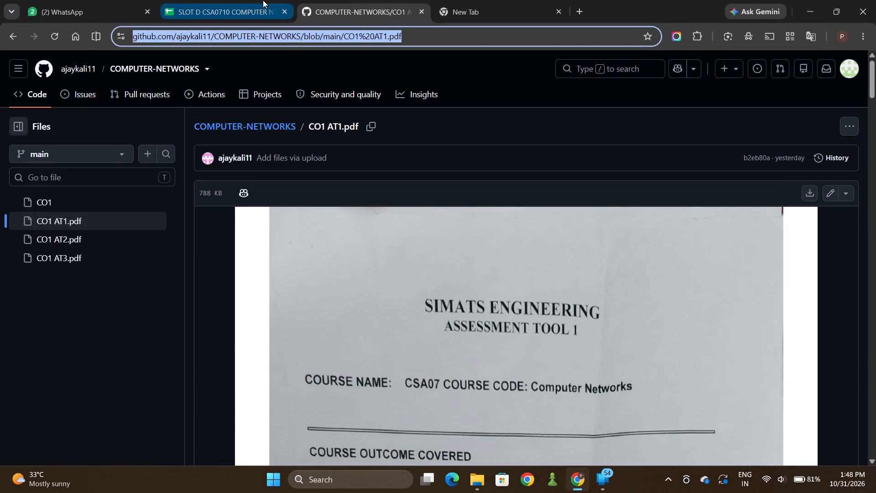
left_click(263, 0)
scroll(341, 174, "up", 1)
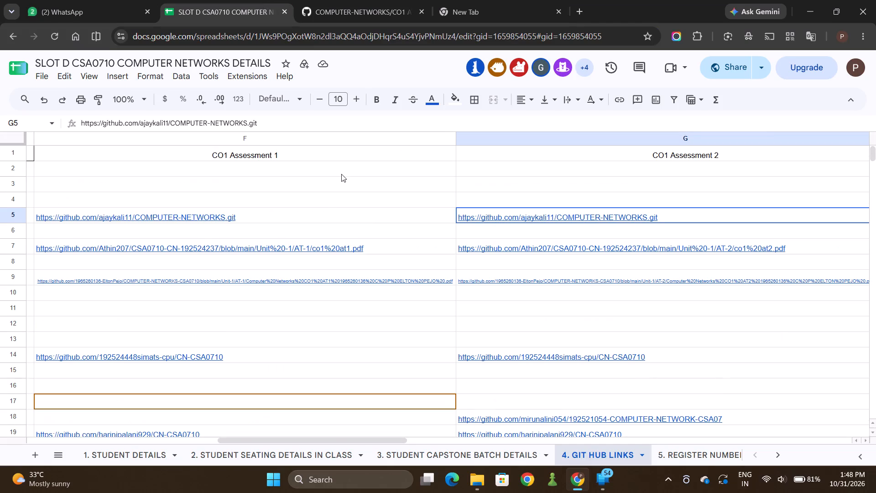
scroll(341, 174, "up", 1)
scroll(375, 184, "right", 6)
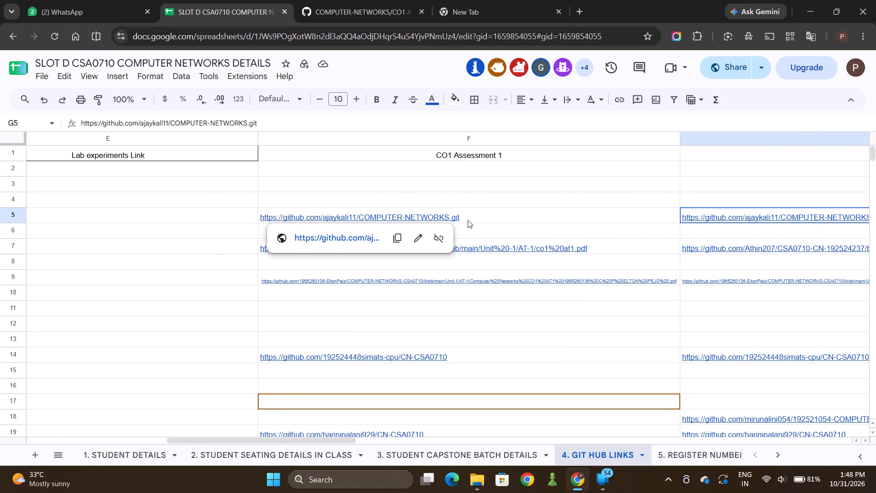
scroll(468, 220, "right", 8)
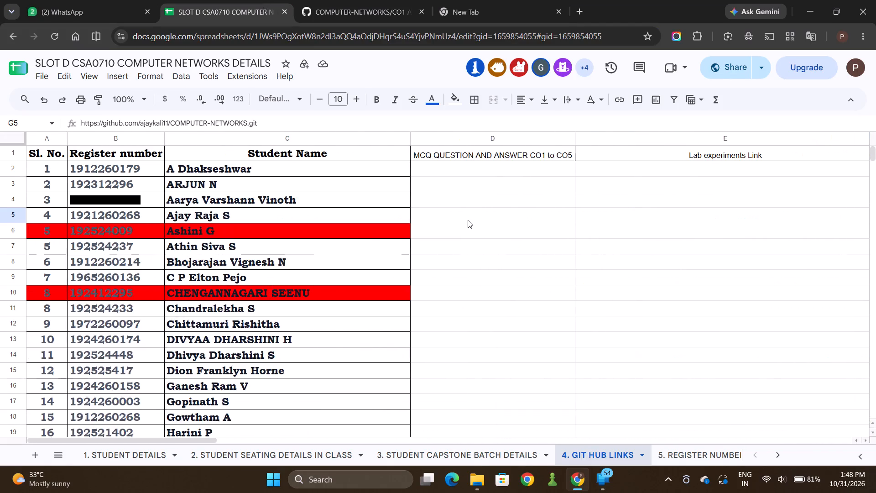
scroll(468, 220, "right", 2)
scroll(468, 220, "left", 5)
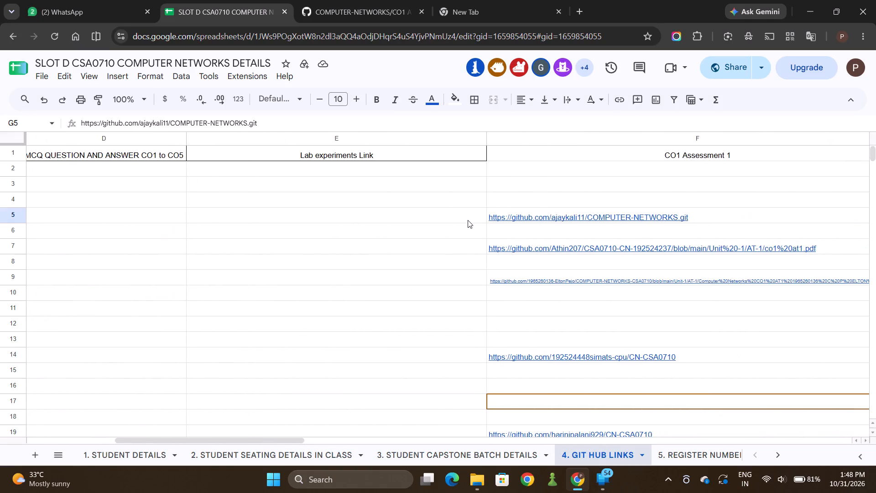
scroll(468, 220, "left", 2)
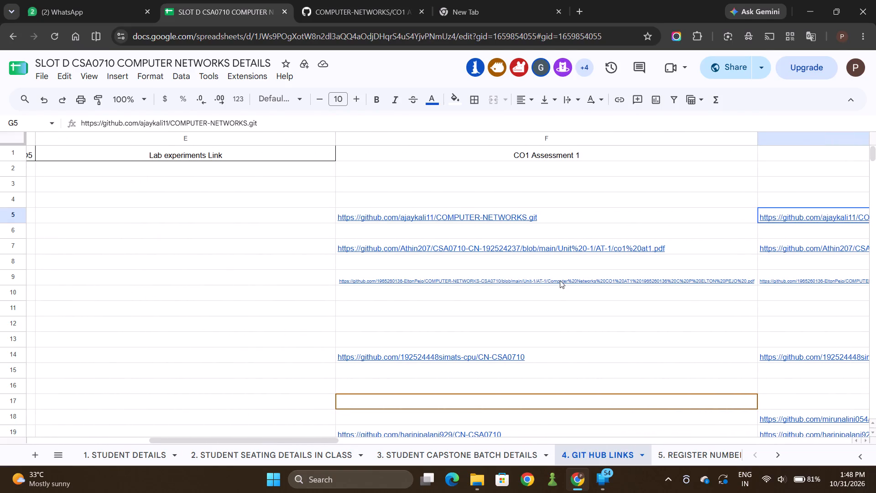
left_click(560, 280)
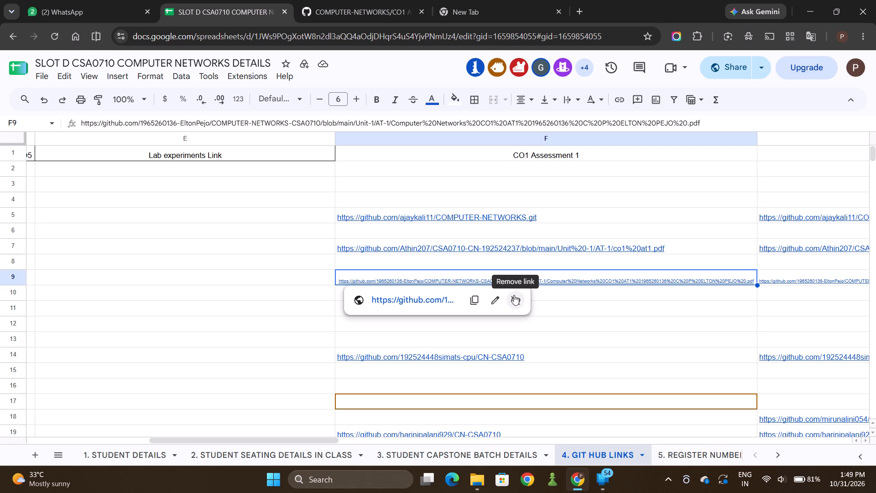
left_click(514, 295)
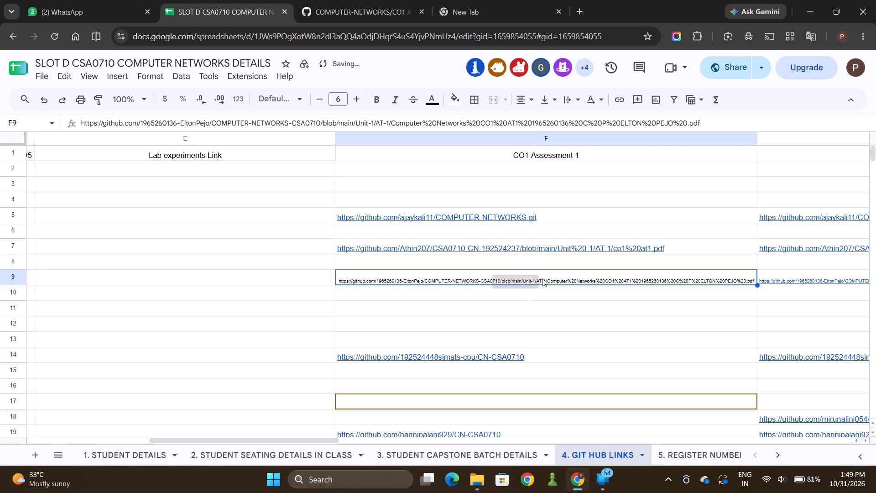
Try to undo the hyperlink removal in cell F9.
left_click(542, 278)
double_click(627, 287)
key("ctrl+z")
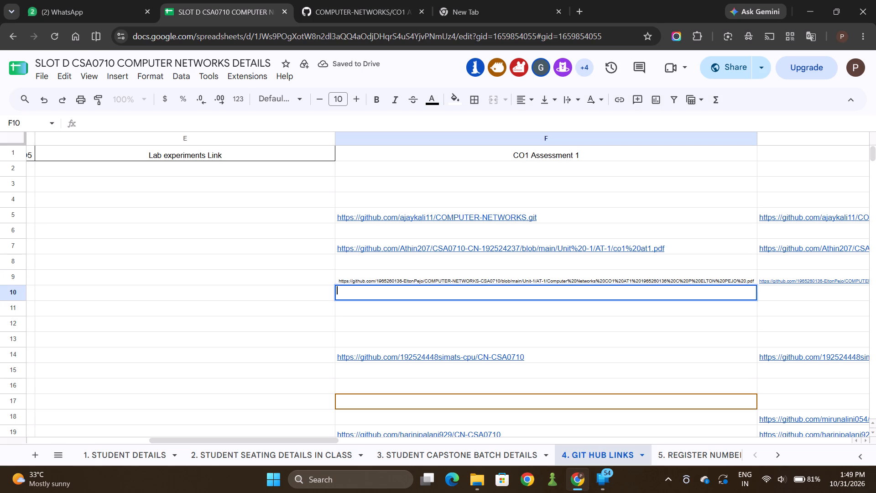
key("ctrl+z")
Replace the CO1 Assessment 1 entry in cell F9 with the copied web address of the COMPUTER-NETWORKS repository's CO1 AT1.pdf.
scroll(605, 282, "right", 6)
scroll(605, 282, "left", 1)
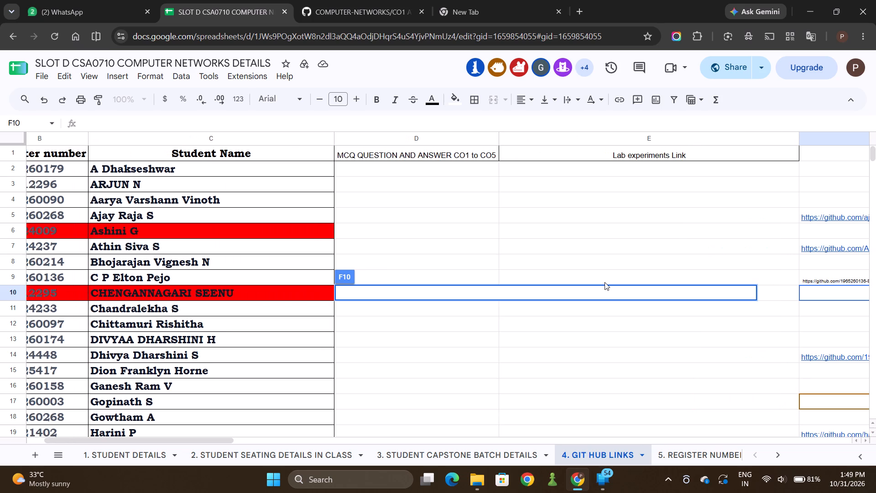
scroll(605, 282, "left", 4)
scroll(605, 282, "right", 3)
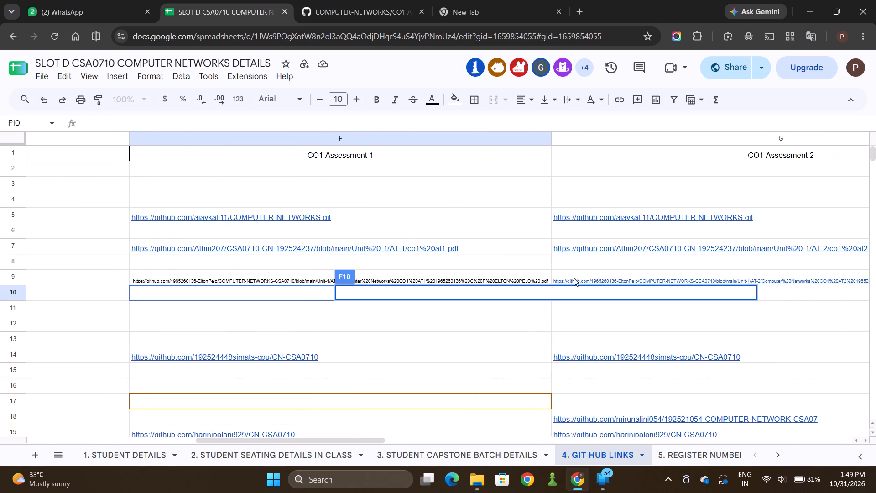
double_click(490, 272)
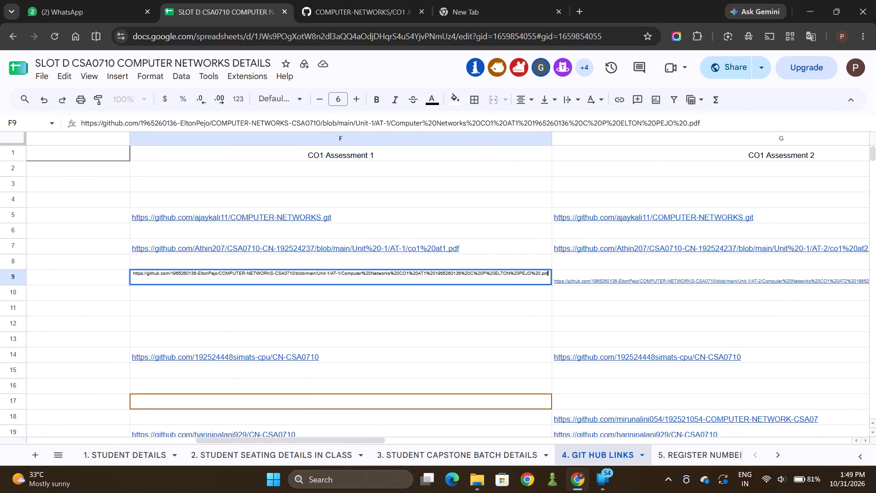
key("BackSpace")
key("BackSpace")
key("BackSpace")
key("BackSpace")
key("BackSpace")
key("BackSpace")
key("BackSpace")
key("BackSpace")
key("BackSpace")
key("BackSpace")
key("BackSpace")
key("BackSpace")
key("BackSpace")
key("BackSpace")
key("BackSpace")
key("BackSpace")
key("BackSpace")
key("BackSpace")
key("BackSpace")
key("BackSpace")
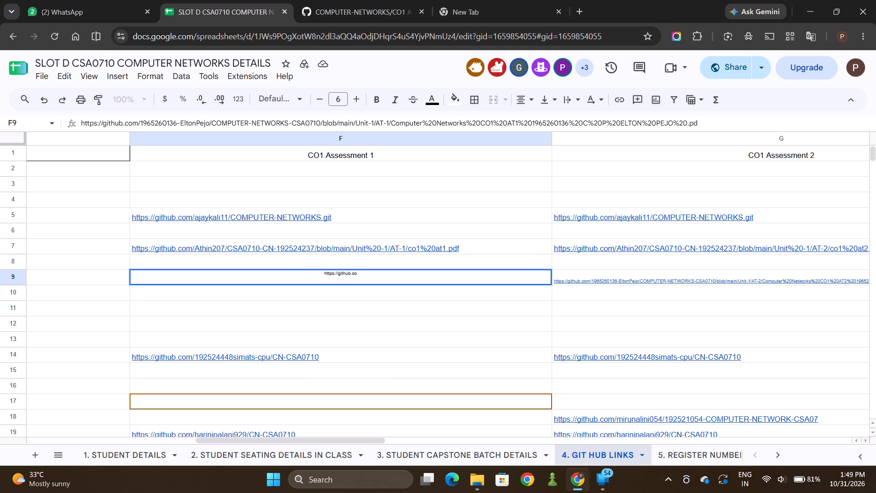
key("BackSpace")
key("BackSpace")
key("BackSpace")
key("BackSpace")
key("BackSpace")
key("BackSpace")
key("BackSpace")
key("BackSpace")
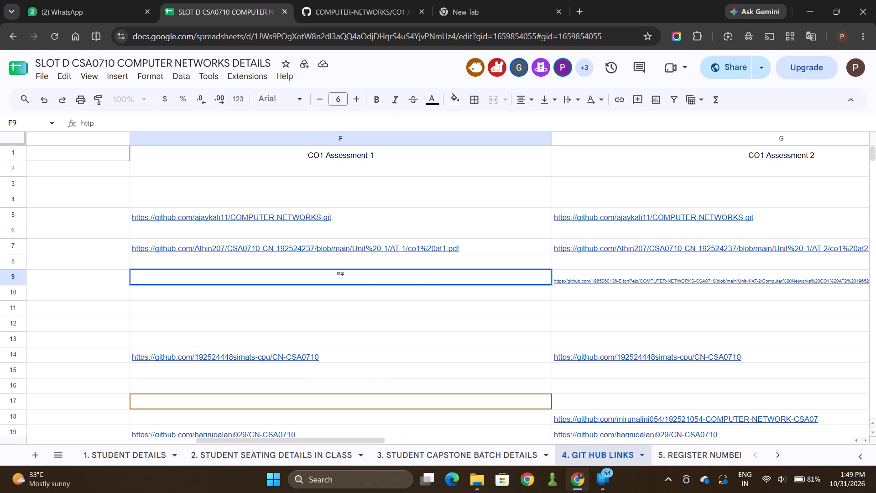
key("BackSpace")
key("BackSpace")
key("BackSpace")
key("ctrl+v")
key("Return")
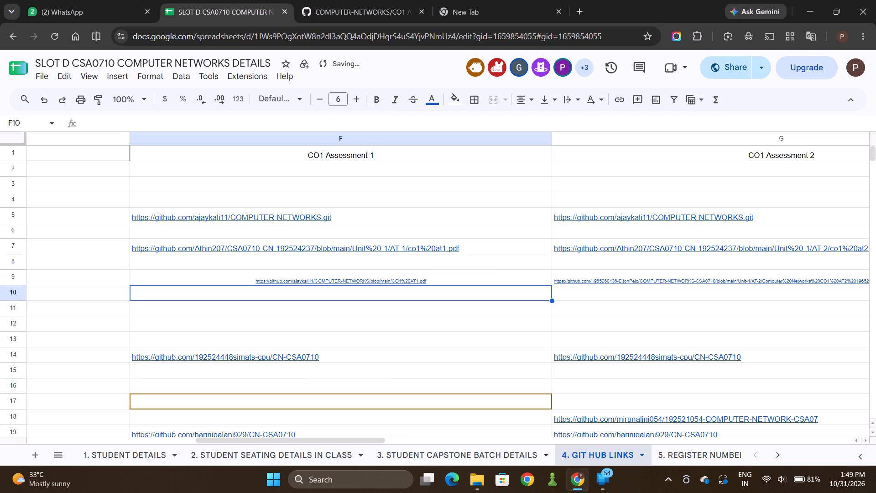
Open the web link in the CO1 Assessment 1 cell F9 to check which file it leads to.
left_click(408, 278)
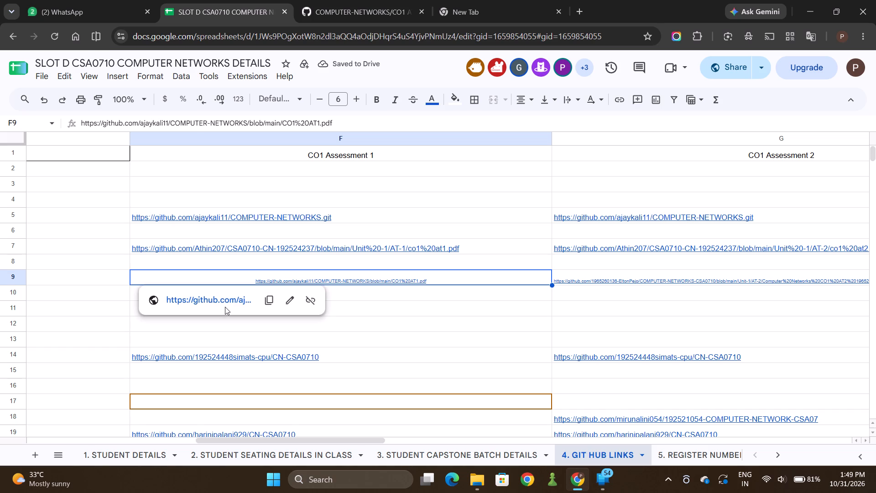
left_click(224, 304)
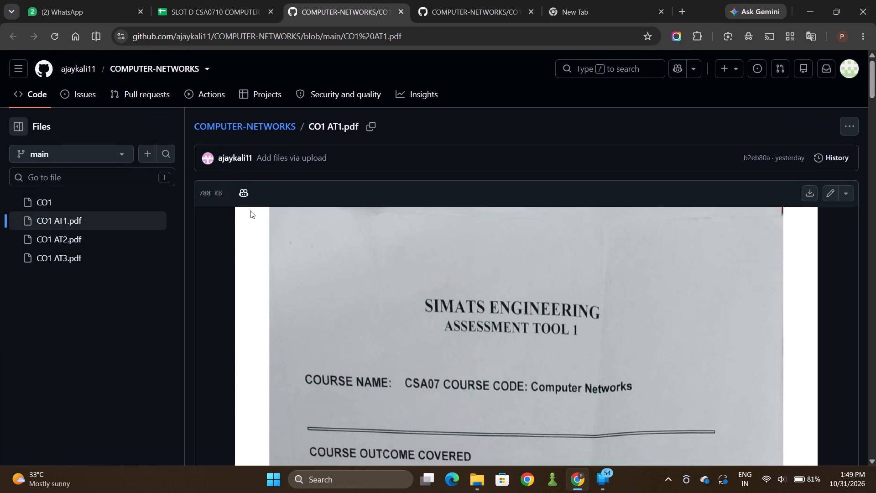
Return to the GIT HUB LINKS sheet and clear the CO1 Assessment 1 link from cell F9.
left_click(239, 0)
scroll(332, 146, "right", 7)
scroll(405, 270, "left", 2)
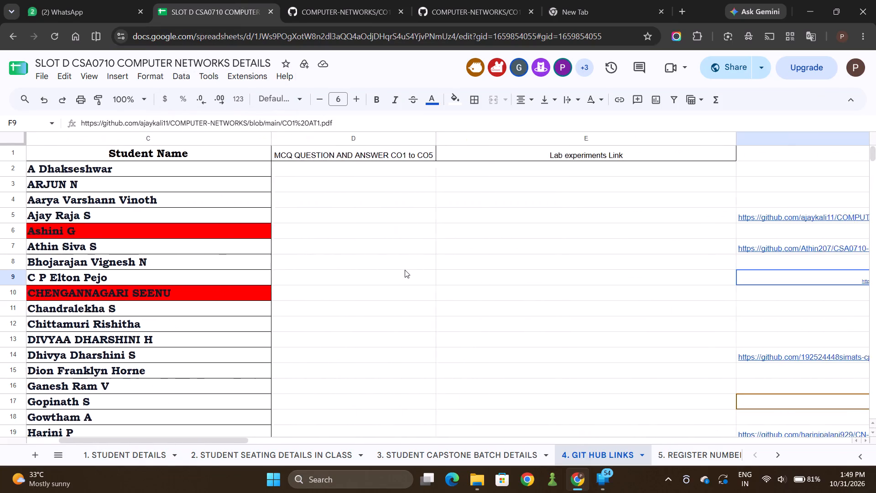
scroll(405, 270, "left", 6)
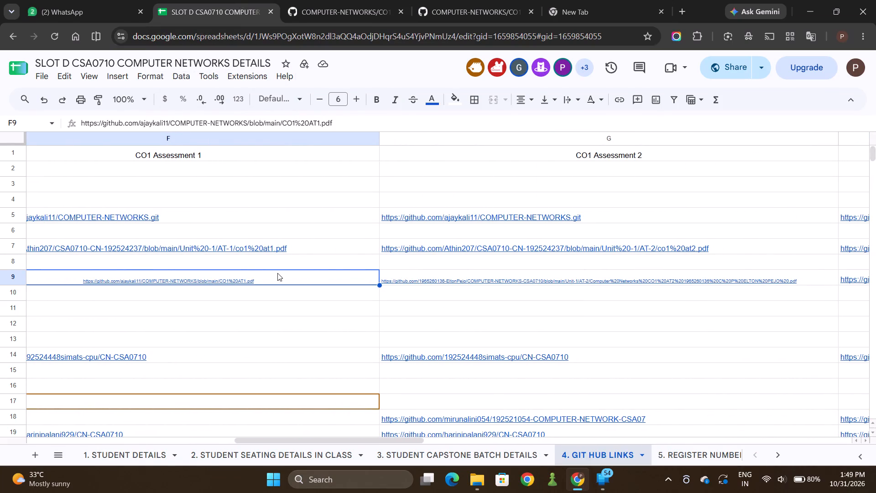
left_click(262, 273)
key("BackSpace")
key("BackSpace")
key("BackSpace")
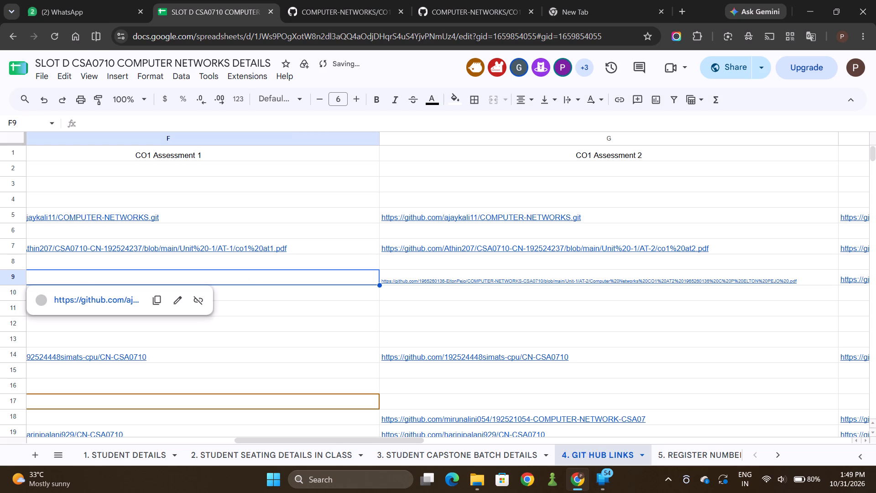
Close both open pages showing the COMPUTER-NETWORKS repository's CO1 AT1.pdf.
left_click(407, 0)
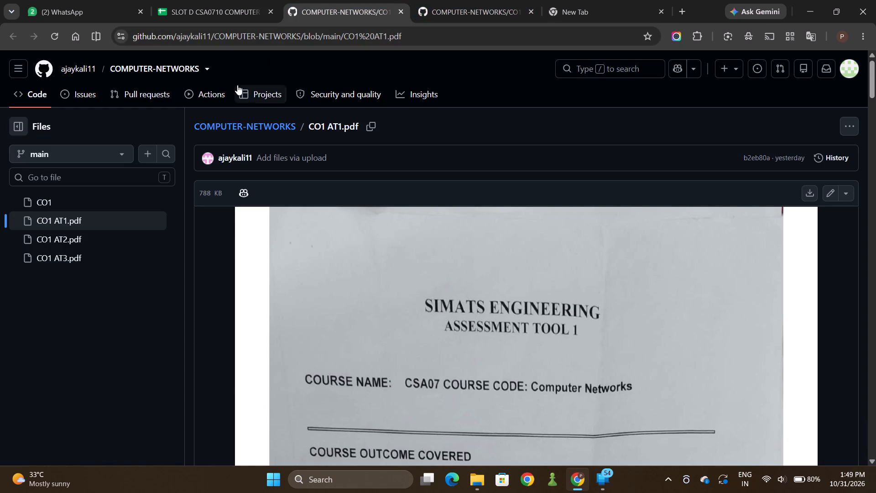
left_click(426, 10)
left_click(403, 10)
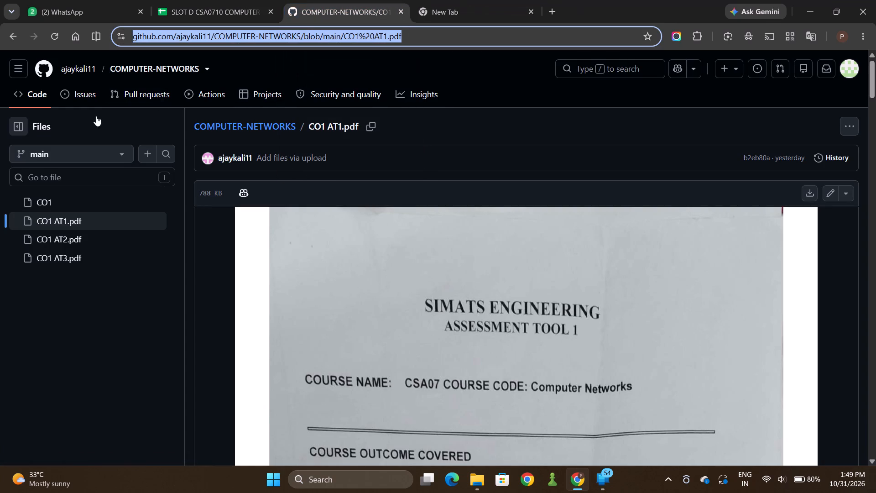
left_click(426, 14)
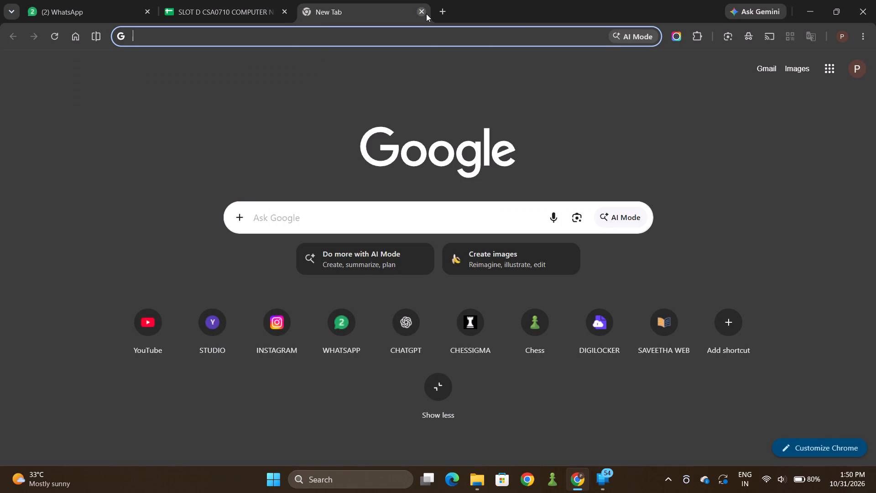
Search Google for GitHub and open the GitHub home page from the results.
left_click(340, 227)
right_click(340, 227)
type("hithu")
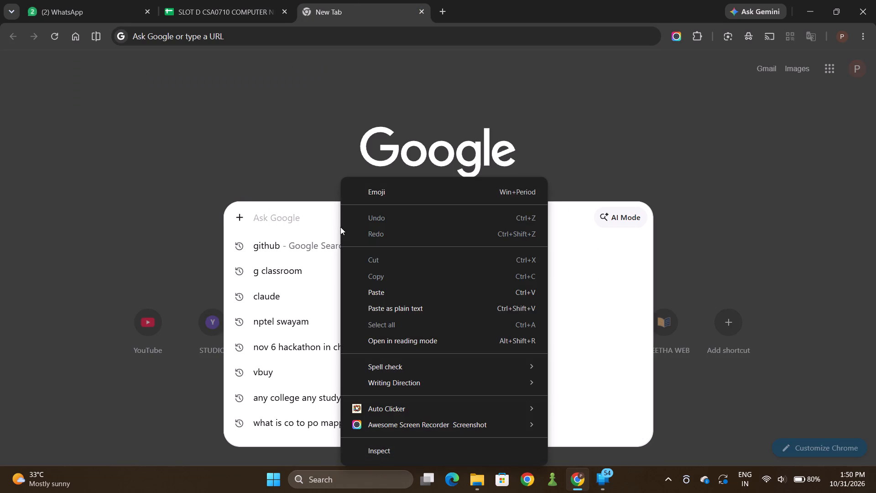
left_click(318, 228)
type("git")
key("Return")
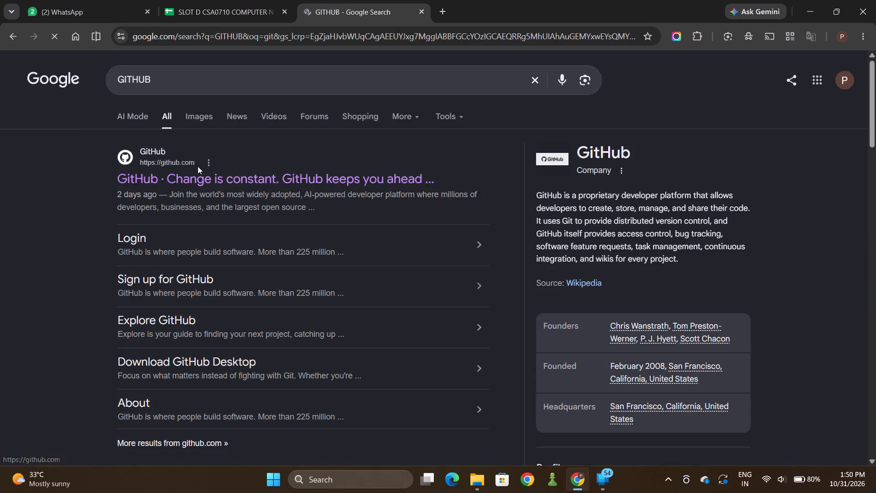
left_click(198, 172)
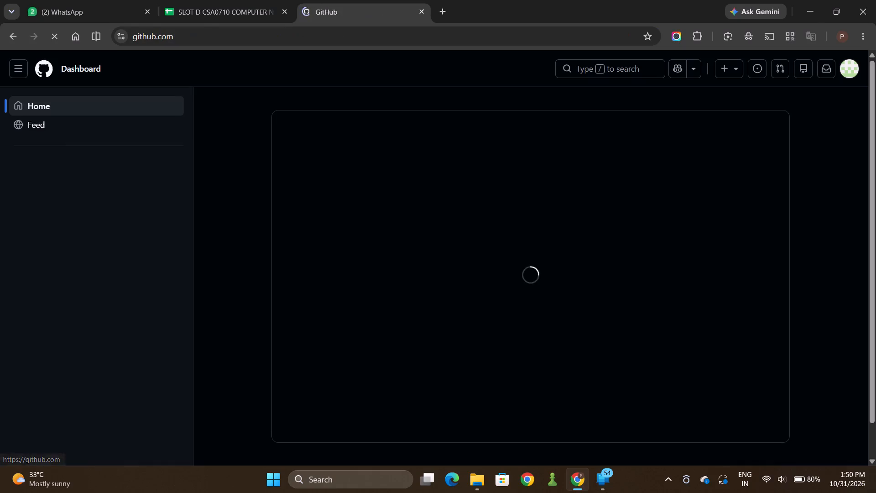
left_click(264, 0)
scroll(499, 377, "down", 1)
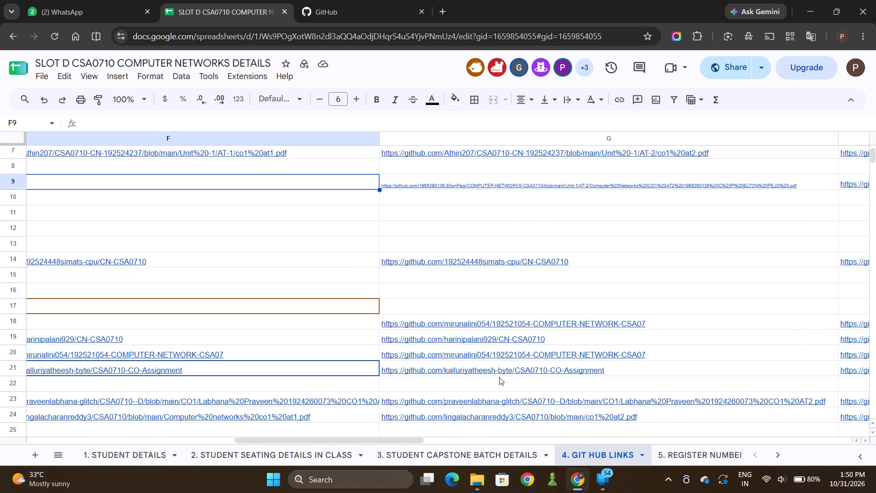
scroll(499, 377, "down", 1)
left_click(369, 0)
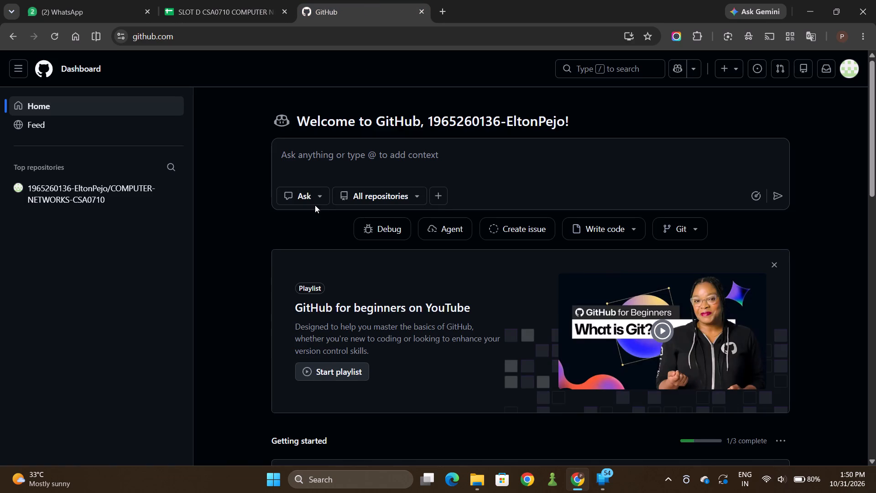
Open the COMPUTER-NETWORKS-CSA0710 repository's AT-1 folder inside Unit-1 and copy its web address.
left_click(131, 181)
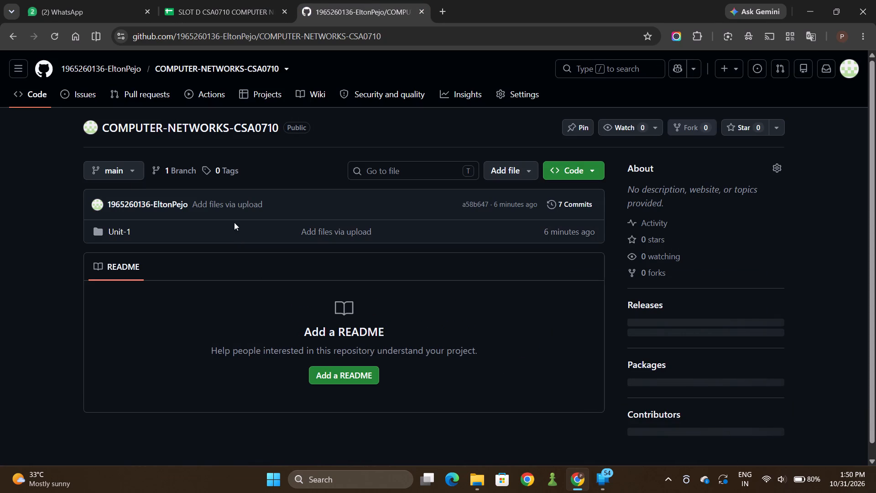
left_click(125, 227)
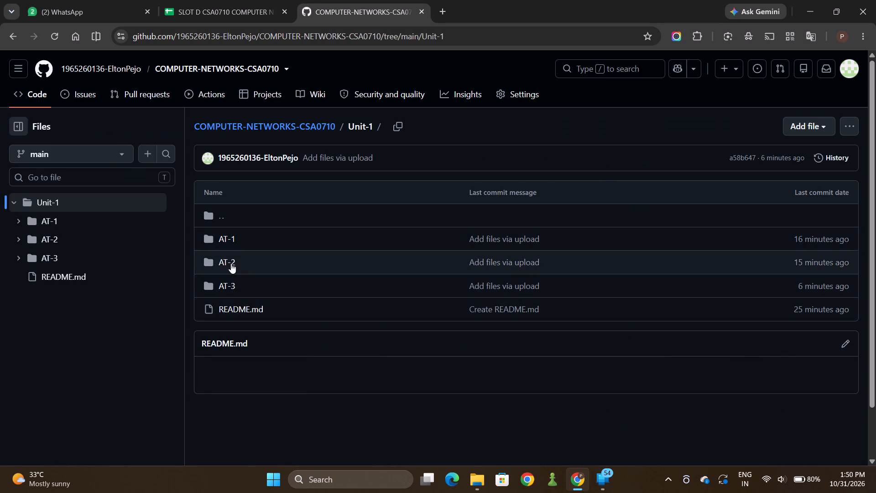
left_click(230, 240)
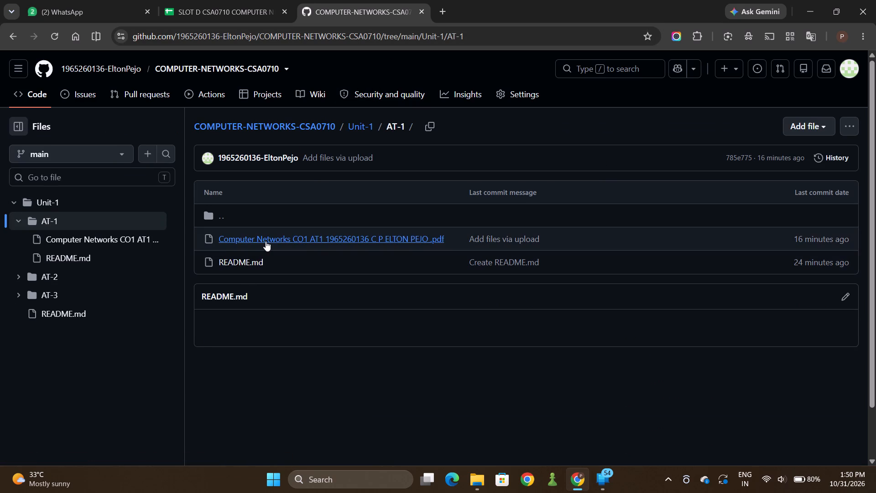
left_click(348, 38)
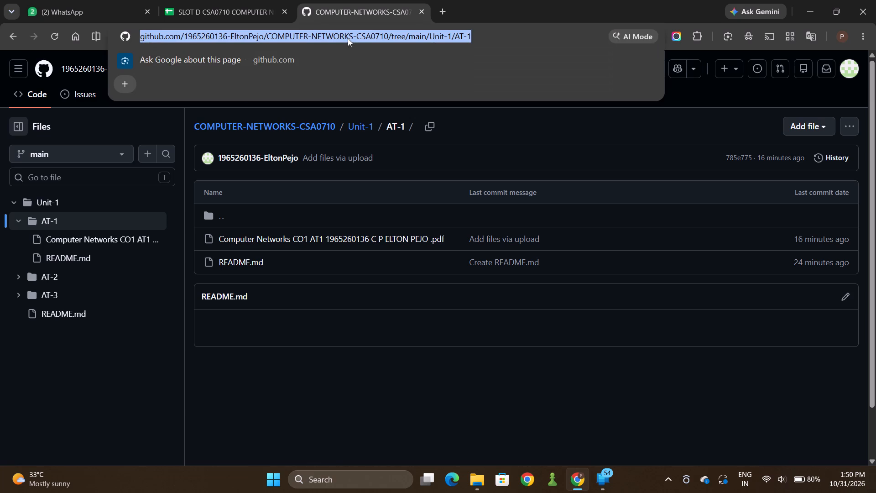
key("ctrl+c")
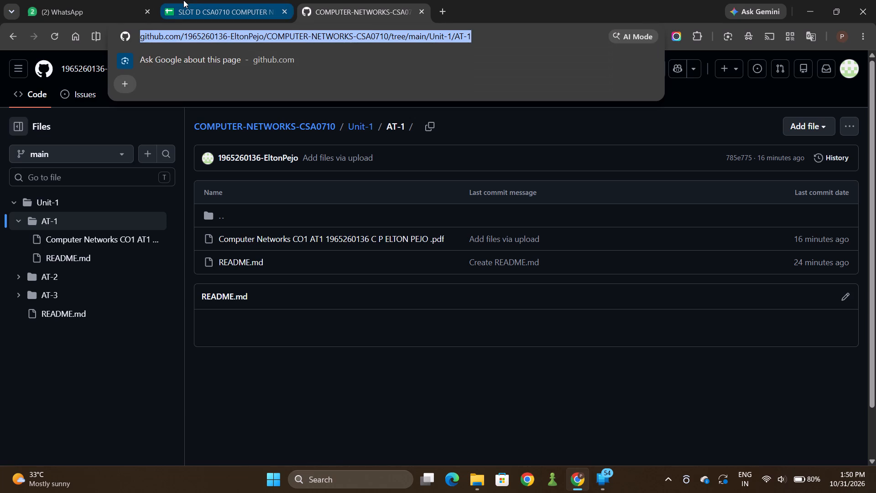
Paste the copied AT-1 folder address into the CO1 Assessment 1 cell F17 of the GIT HUB LINKS sheet.
left_click(183, 0)
scroll(247, 261, "right", 4)
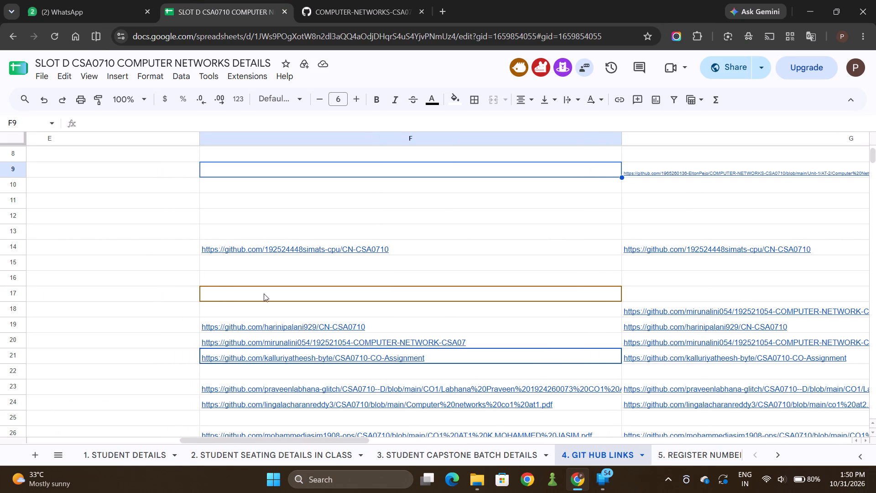
left_click(264, 291)
key("ctrl+v")
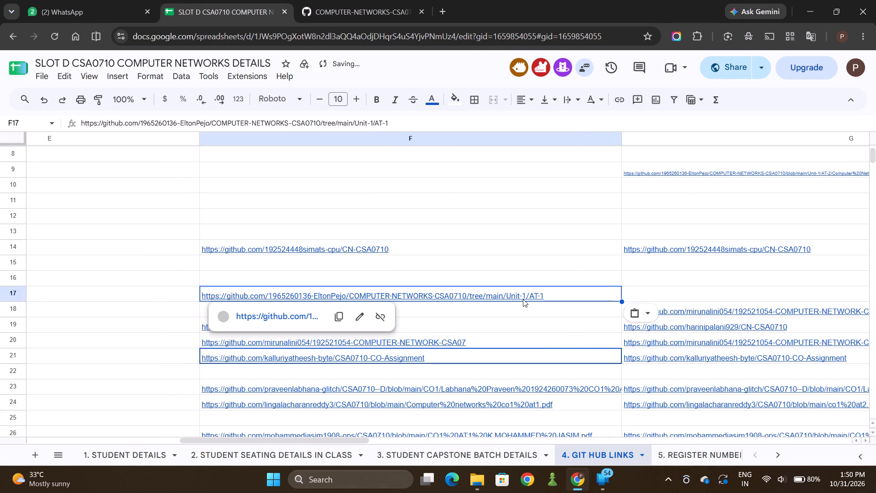
left_click(526, 296)
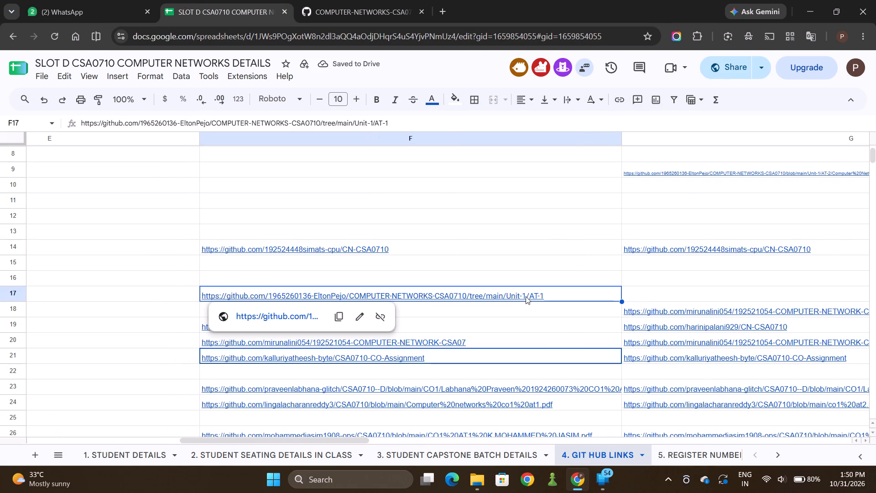
left_click(350, 294)
left_click(430, 306)
left_click(435, 279)
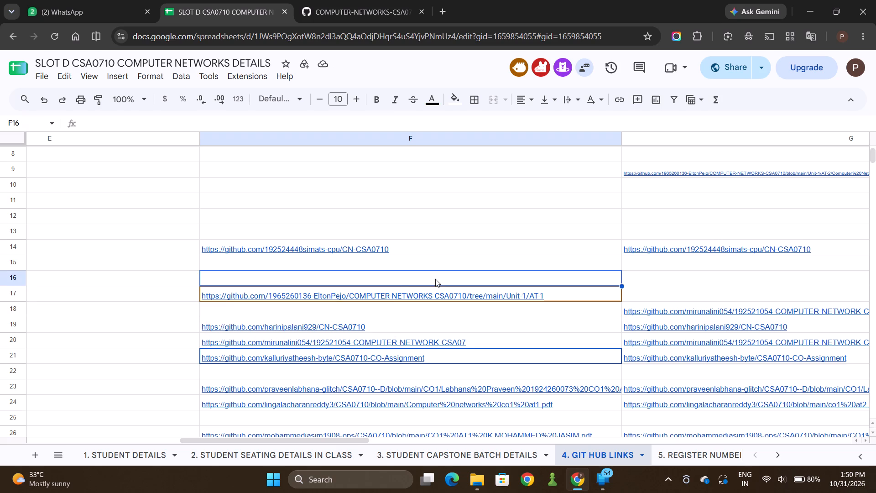
Open the AT-1 folder link from cell F17 and go up to the repository's Unit-1 folder.
left_click(389, 294)
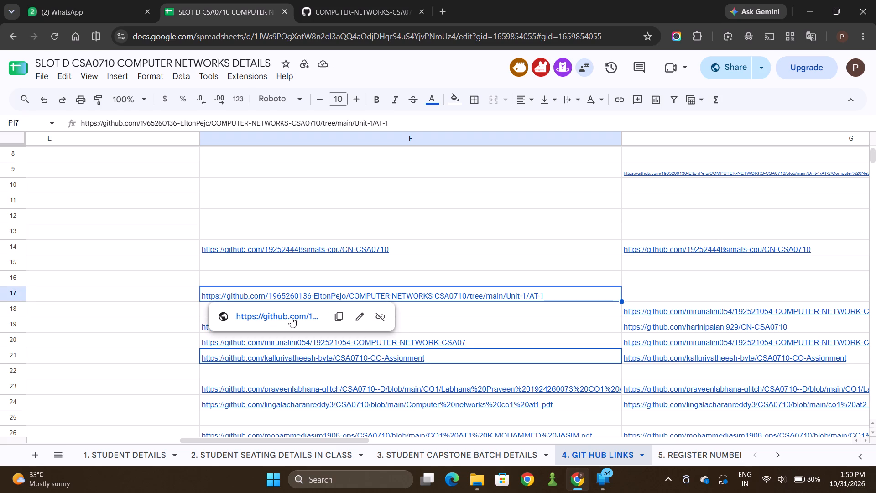
left_click(291, 317)
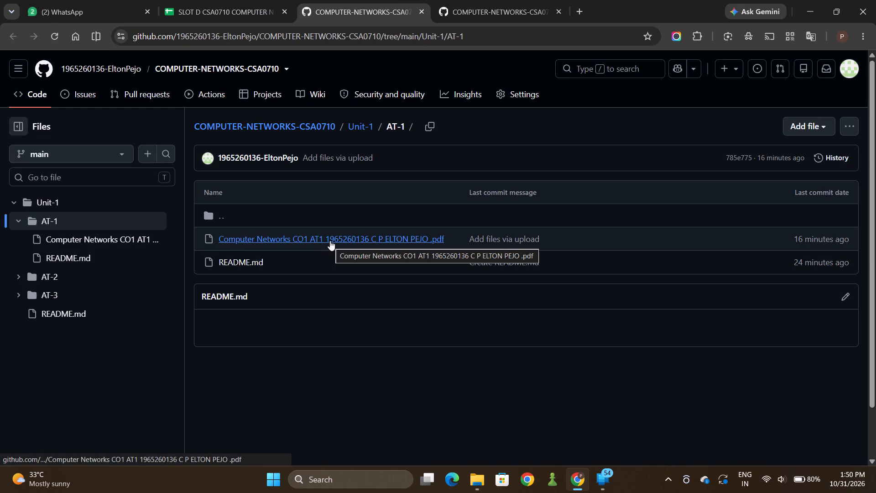
left_click(352, 125)
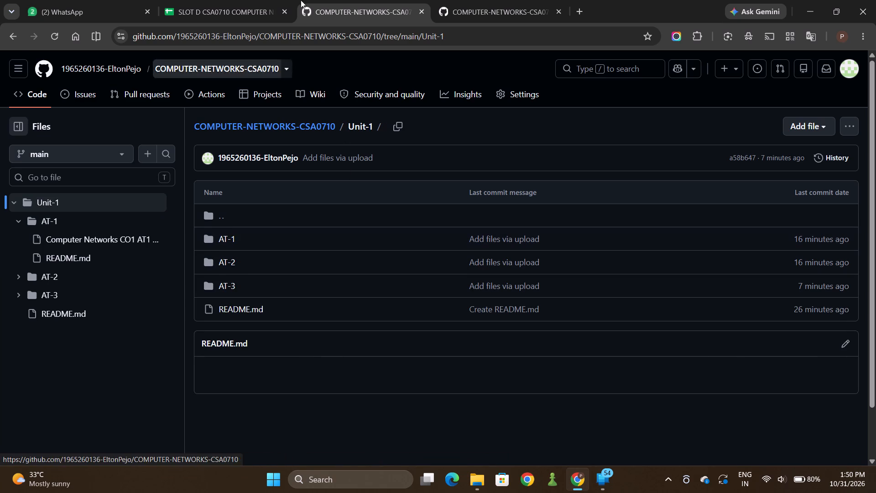
Open the Computer Networks CO1 AT1 PDF in the repository's AT-1 folder and copy its web address.
left_click(225, 240)
left_click(241, 238)
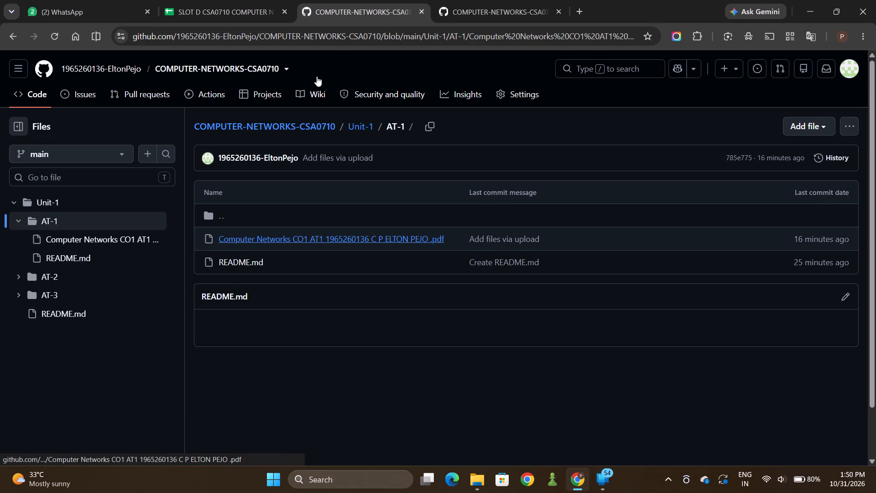
left_click(397, 32)
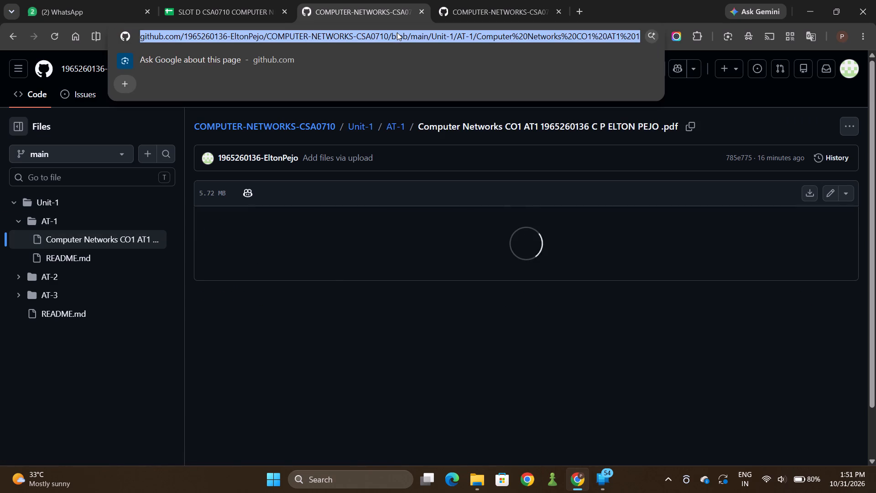
key("ctrl+c")
Return to the GIT HUB LINKS sheet and clear the misplaced AT-1 folder link from cell F17.
left_click(268, 1)
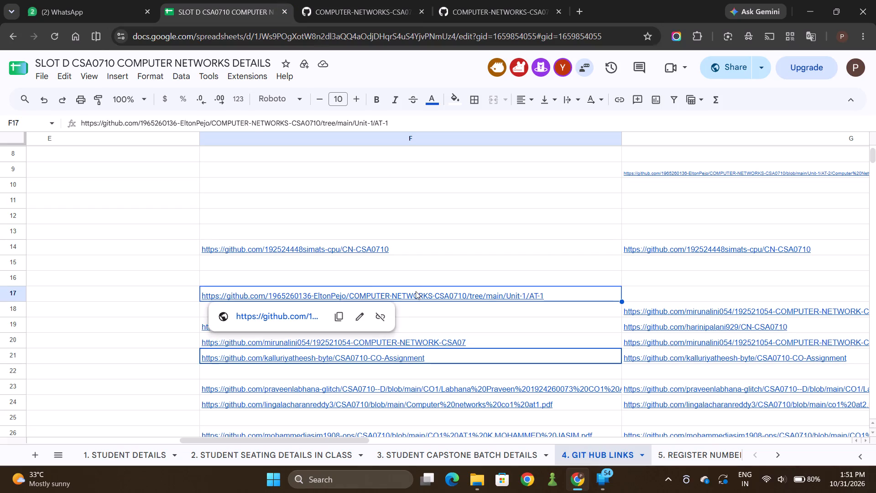
key("BackSpace")
Paste the copied CO1 AT1 PDF address into the CO1 Assessment 1 cell F9.
scroll(483, 283, "up", 4)
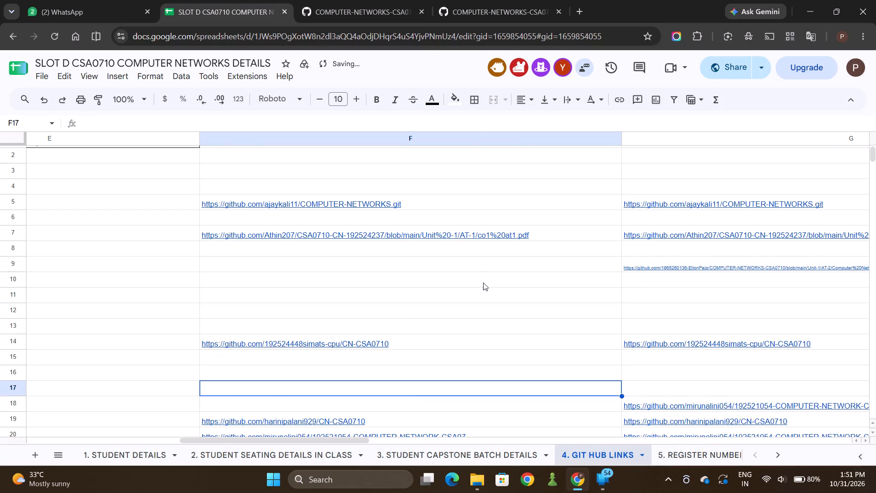
scroll(483, 283, "up", 1)
scroll(483, 283, "right", 10)
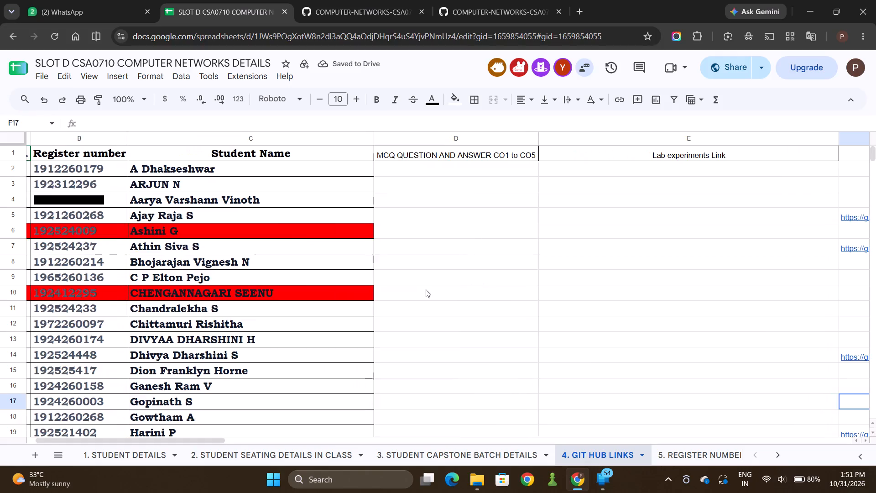
scroll(425, 289, "left", 8)
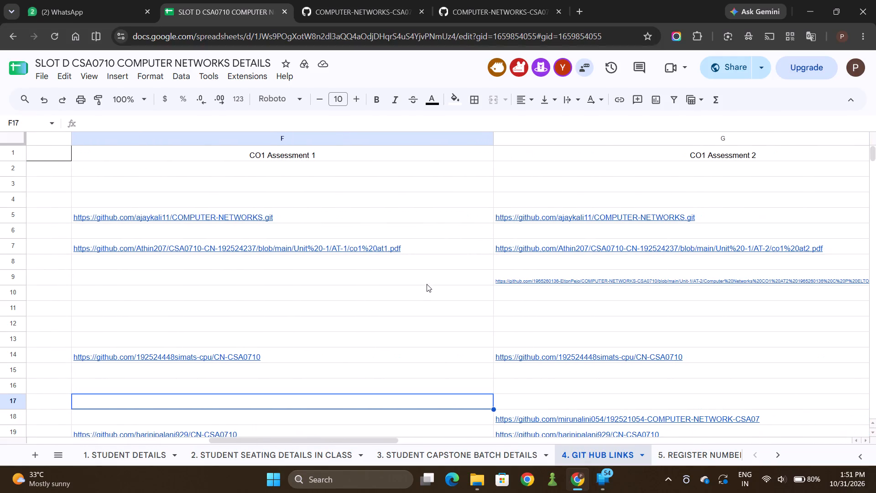
left_click(433, 276)
key("ctrl+v")
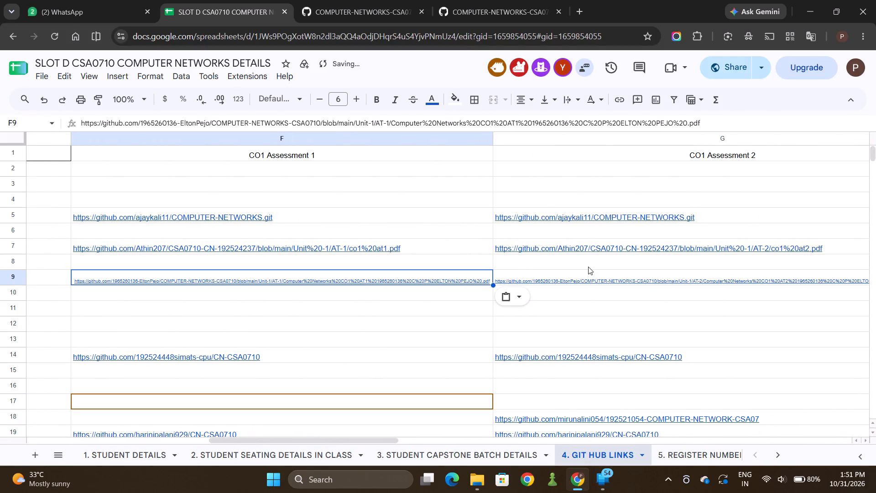
Close the second COMPUTER-NETWORKS-CSA0710 GitHub page, keeping the sheet open at the CO1 Assessment 3 column.
scroll(560, 180, "left", 2)
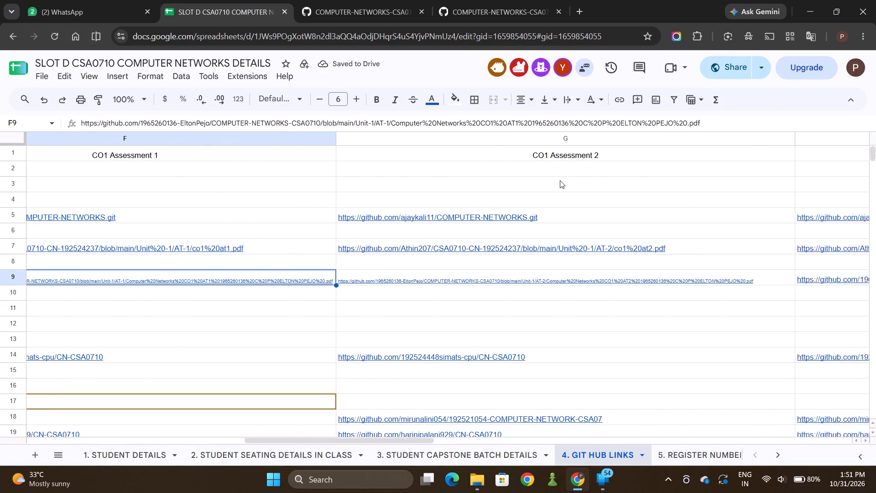
scroll(560, 180, "left", 5)
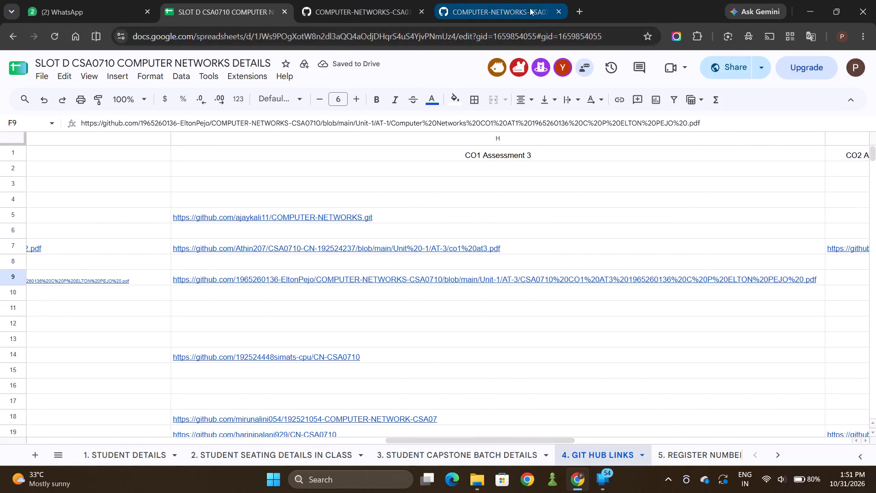
left_click(560, 10)
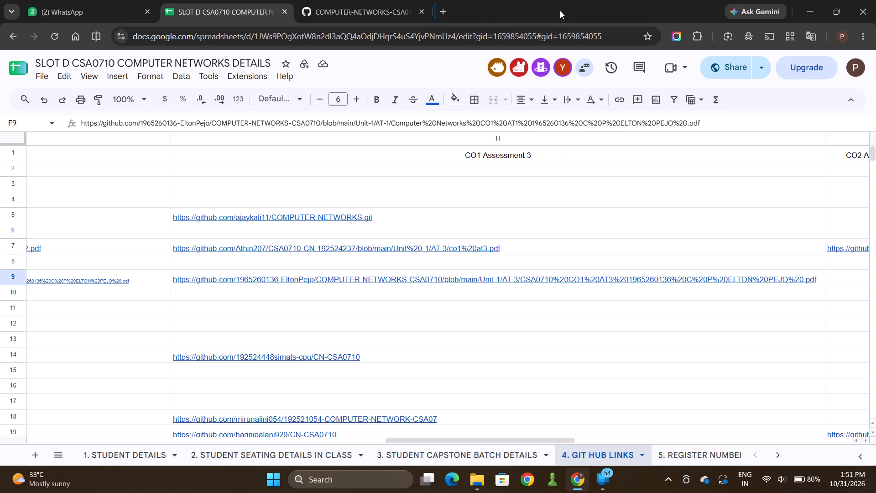